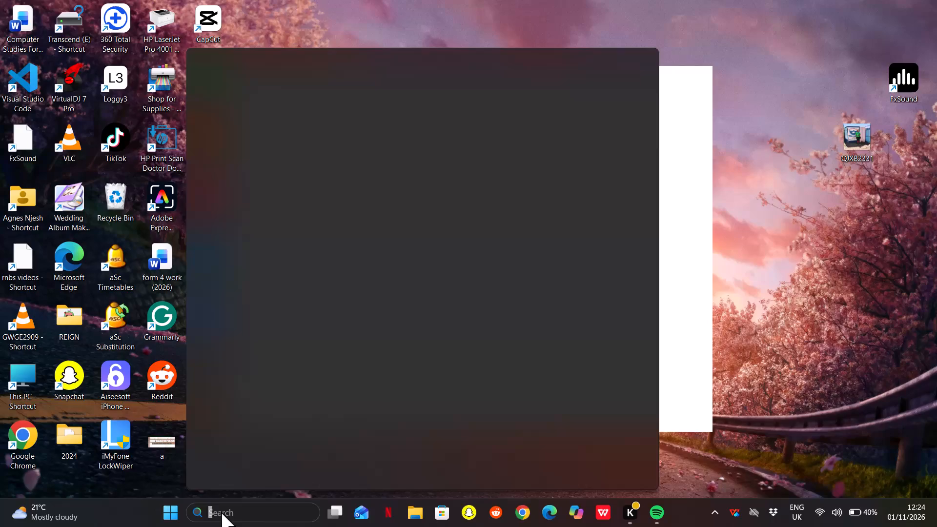
Search the computer for "exc".
{"action": "key", "text": "c"}
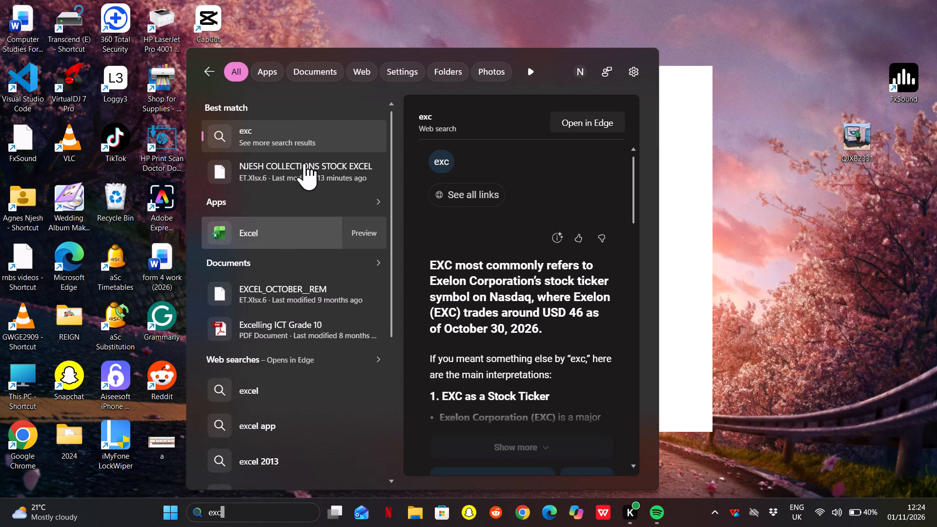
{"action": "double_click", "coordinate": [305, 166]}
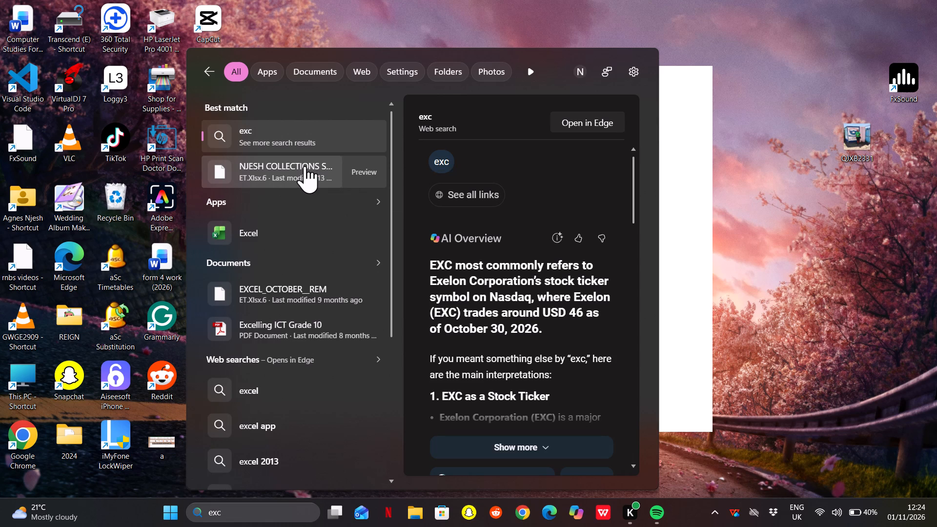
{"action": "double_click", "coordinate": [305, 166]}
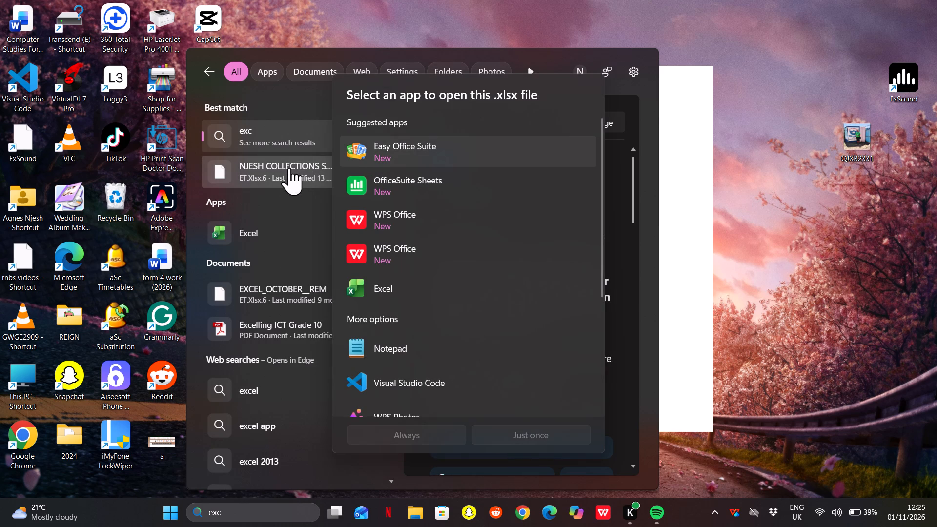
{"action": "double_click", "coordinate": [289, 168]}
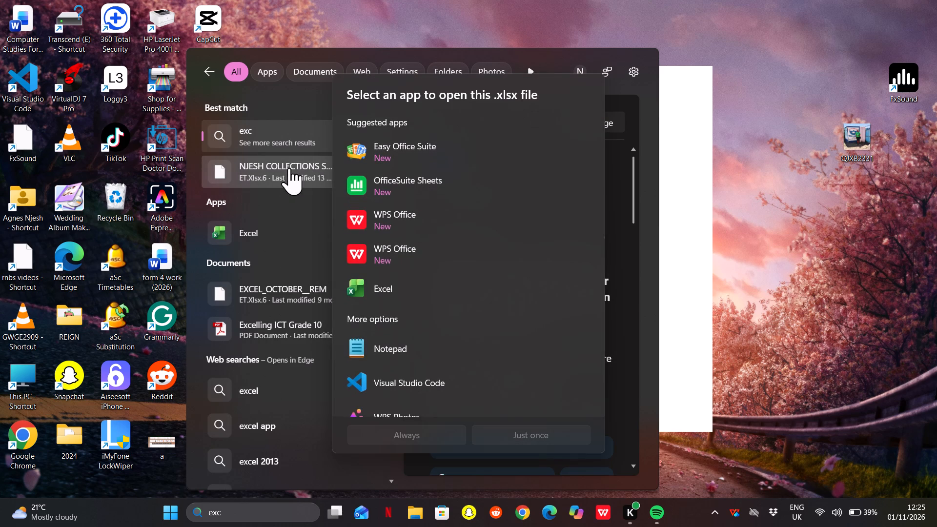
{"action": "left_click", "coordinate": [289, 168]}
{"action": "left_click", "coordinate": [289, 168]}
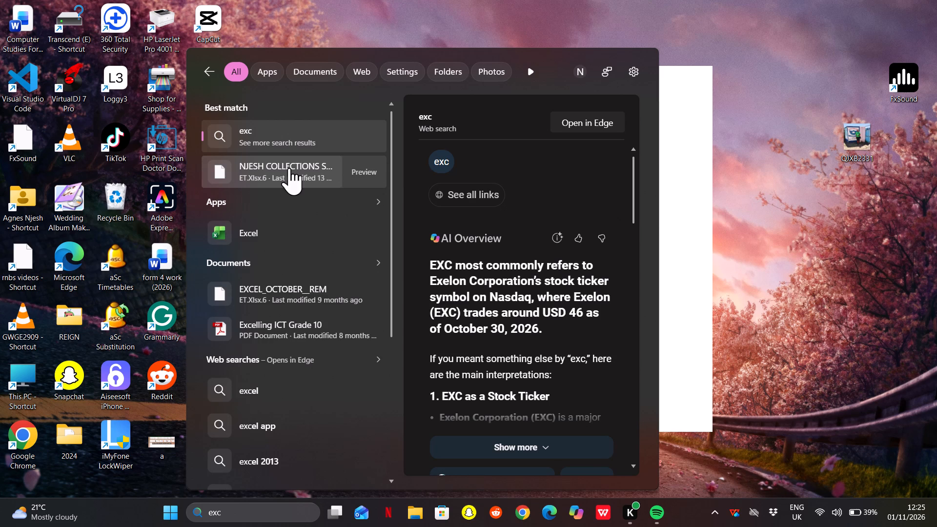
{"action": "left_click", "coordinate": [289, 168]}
Launch Excel and open the recent workbook NJESH COLLECTIONS STOCK EXCEL.
{"action": "double_click", "coordinate": [268, 220]}
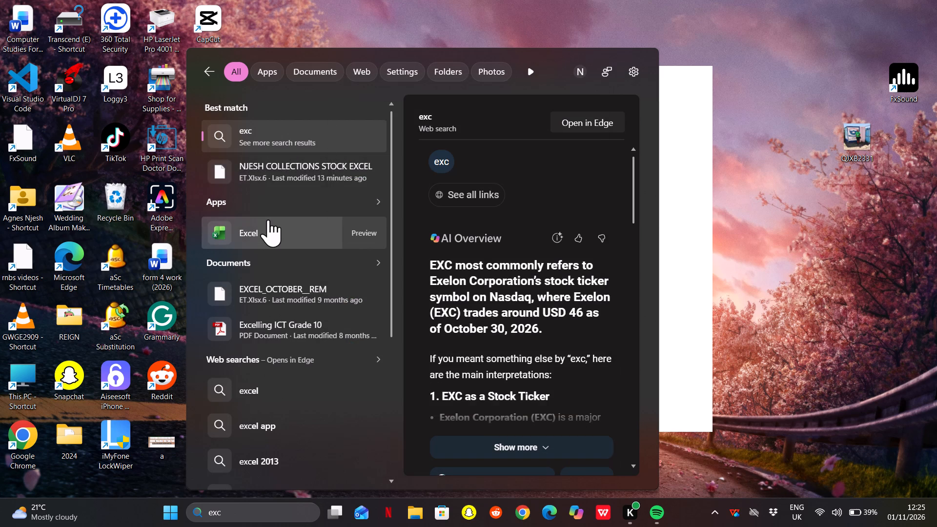
{"action": "double_click", "coordinate": [268, 220]}
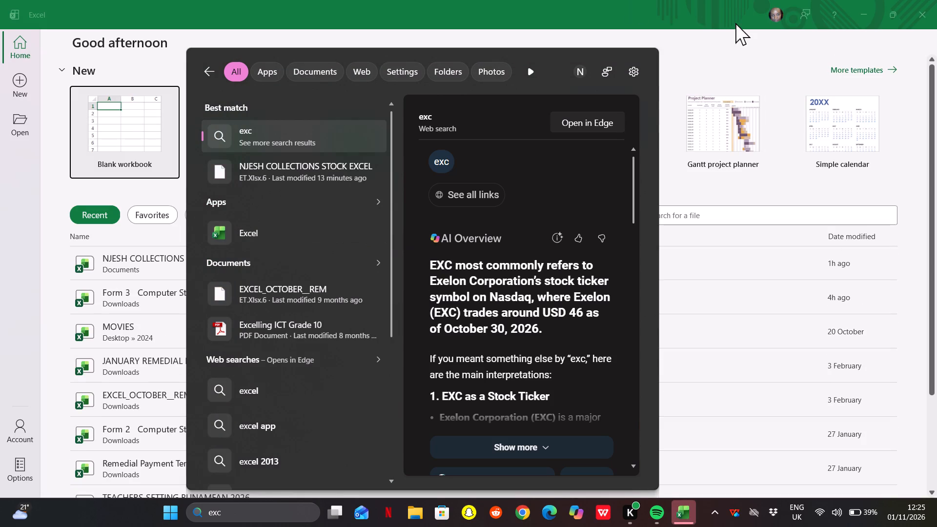
{"action": "left_click", "coordinate": [735, 23]}
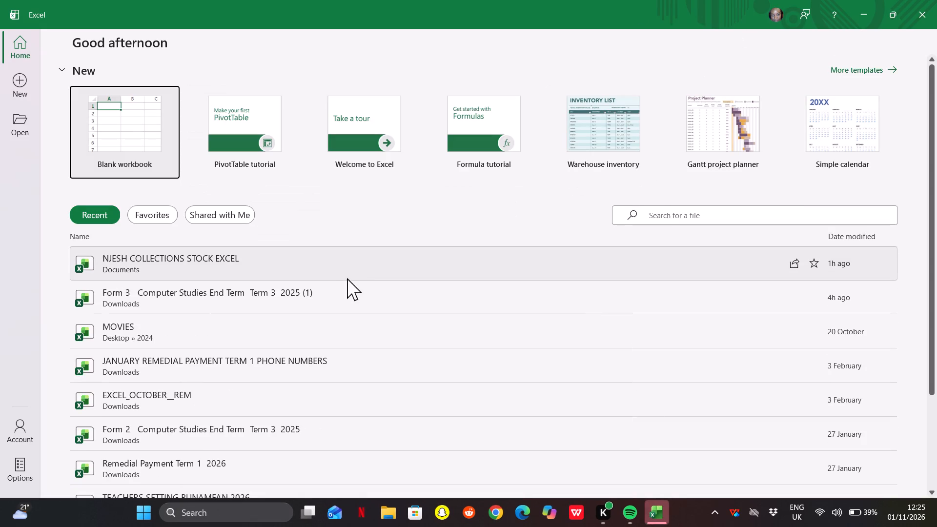
{"action": "double_click", "coordinate": [350, 260]}
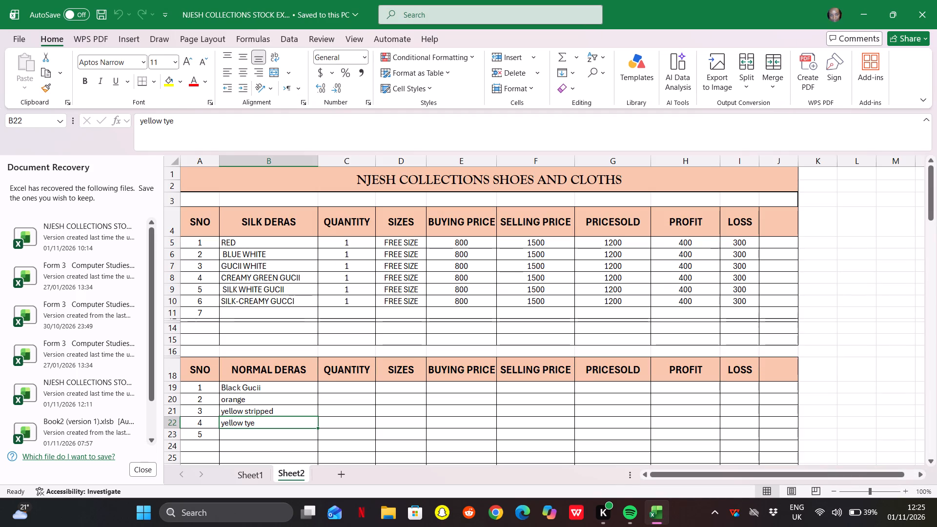
Switch to Sheet1 and replace the whole-sheet selection with a single cell, C21.
{"action": "left_click", "coordinate": [250, 473]}
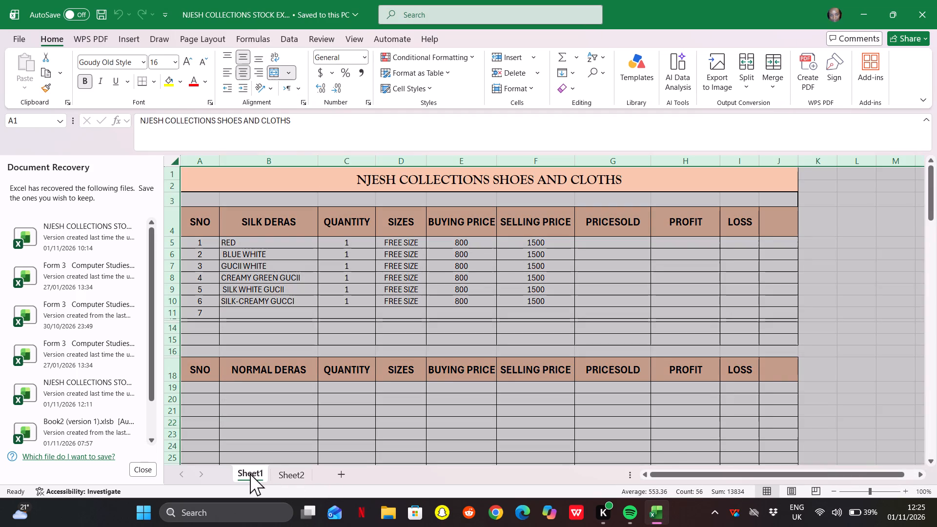
{"action": "left_click", "coordinate": [323, 414]}
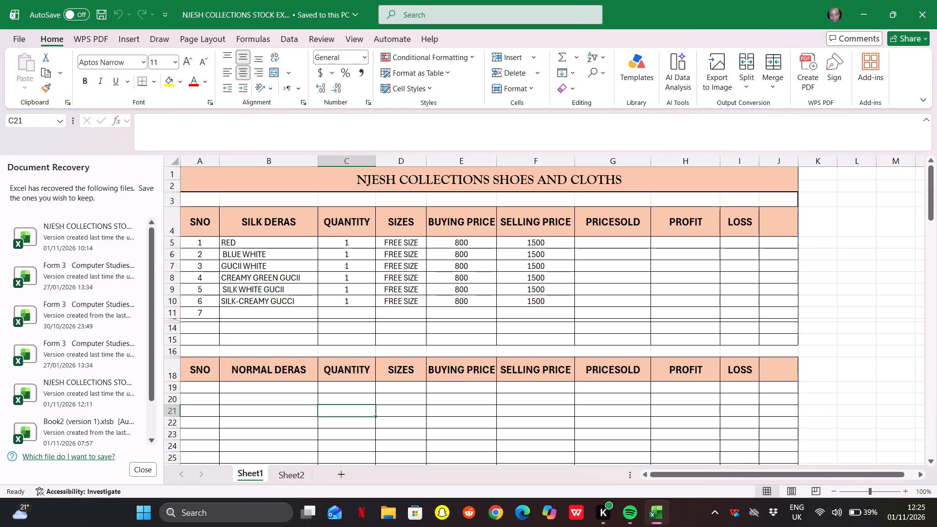
Enter serial numbers 1 to 5 in cells A19 to A23 under SNO in the NORMAL DERAS table.
{"action": "left_click", "coordinate": [935, 234]}
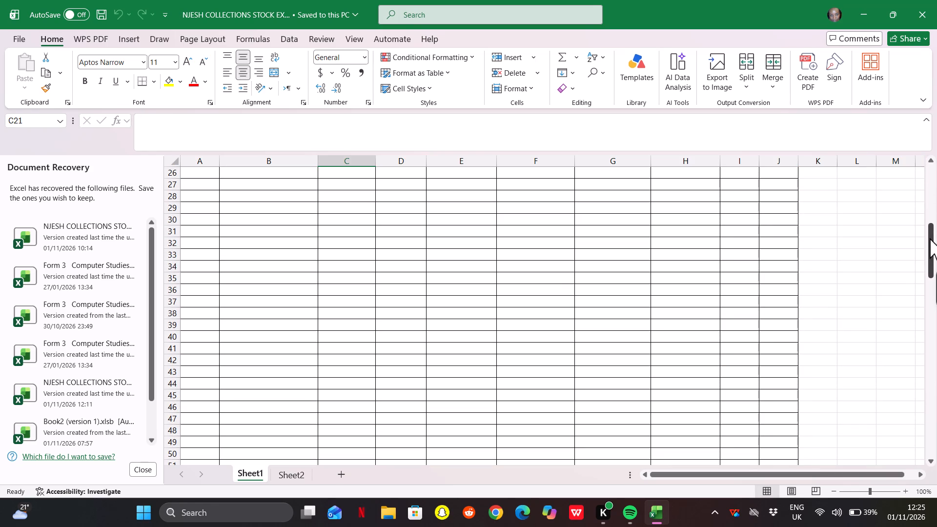
{"action": "left_click_drag", "start_coordinate": [930, 238], "coordinate": [936, 203]}
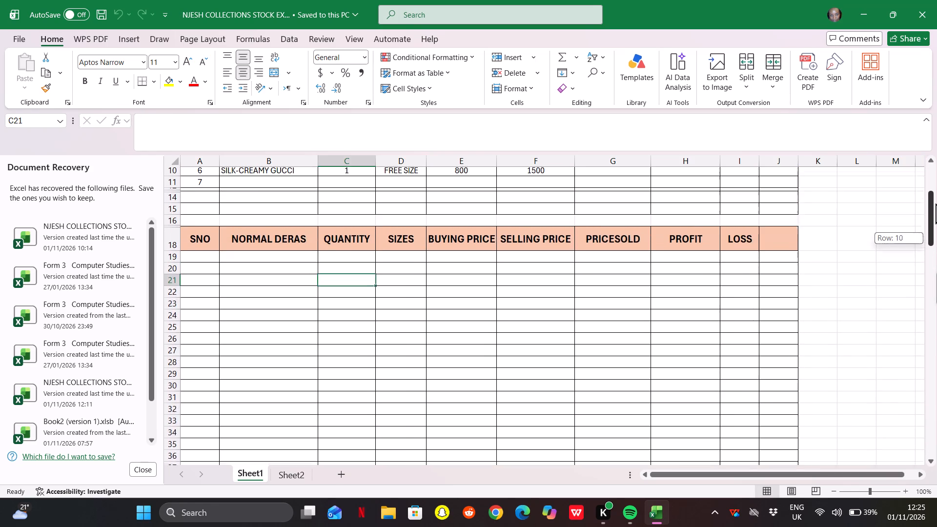
{"action": "left_click_drag", "start_coordinate": [936, 203], "coordinate": [936, 200]}
{"action": "left_click_drag", "start_coordinate": [936, 200], "coordinate": [933, 190]}
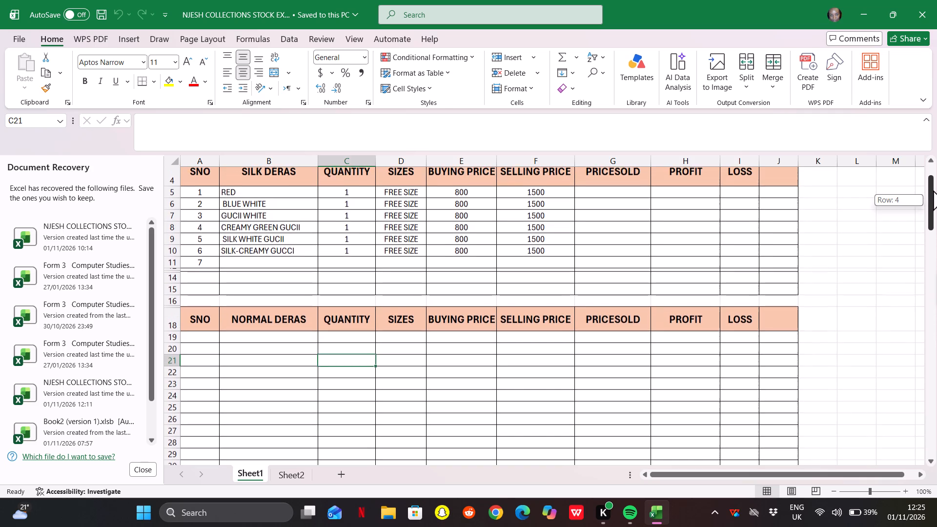
{"action": "left_click_drag", "start_coordinate": [933, 190], "coordinate": [932, 187]}
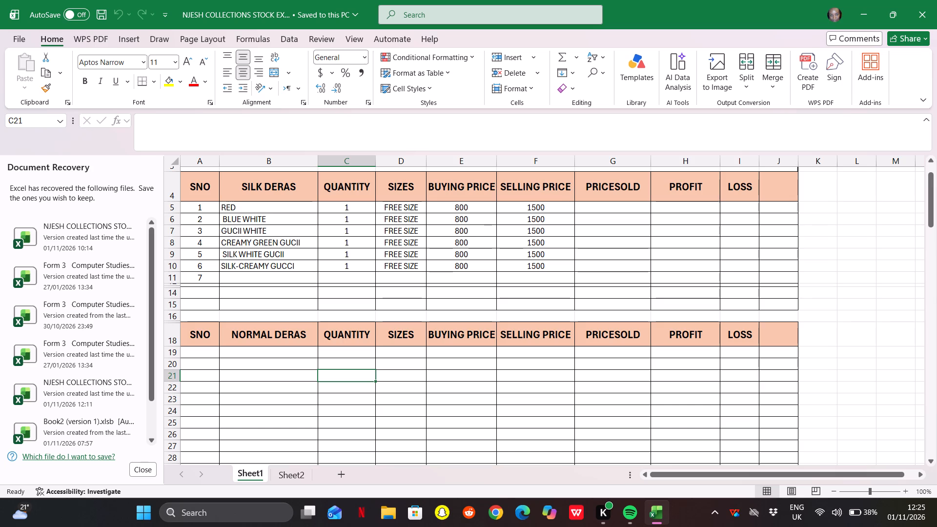
{"action": "left_click", "coordinate": [201, 354]}
{"action": "key", "text": "1"}
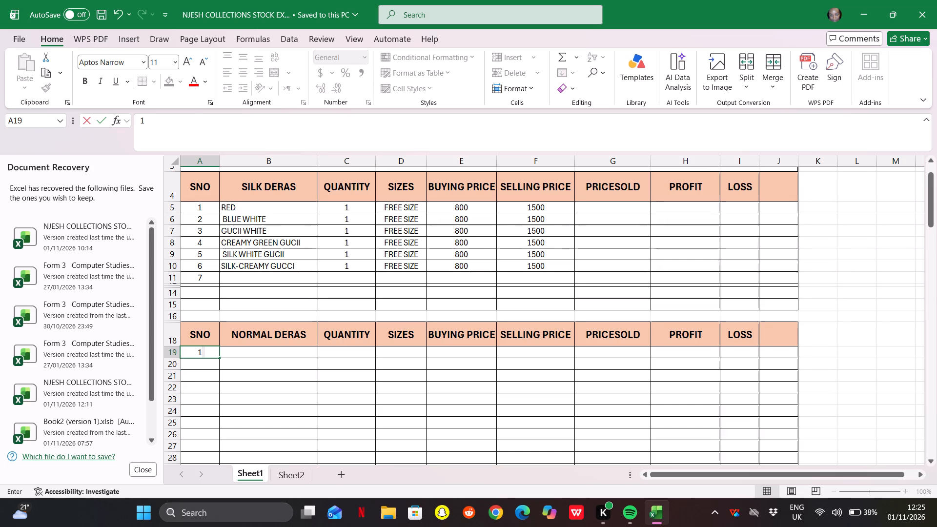
{"action": "left_click", "coordinate": [199, 364]}
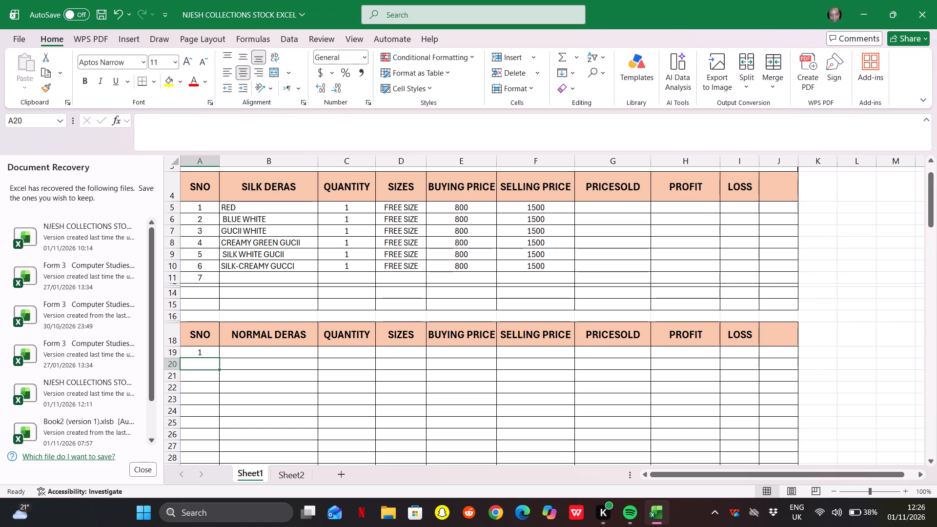
{"action": "key", "text": "2"}
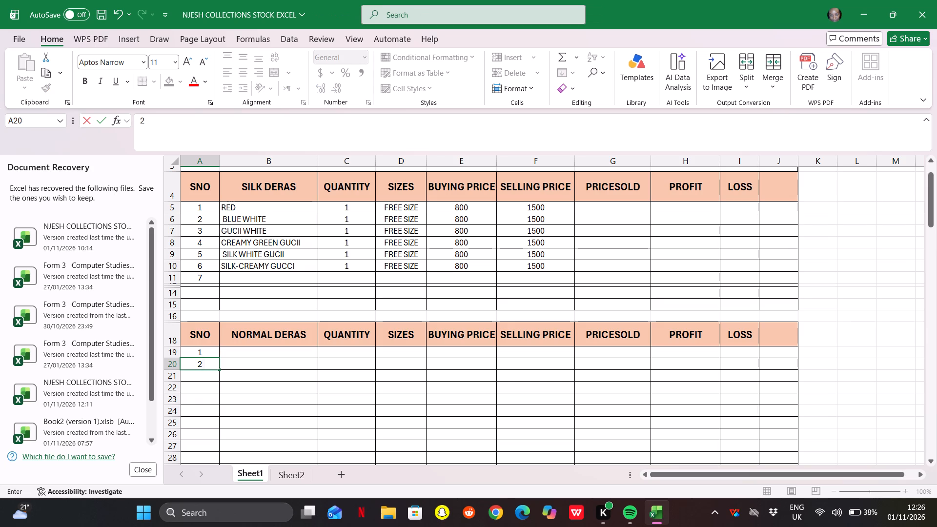
{"action": "key", "text": "Down"}
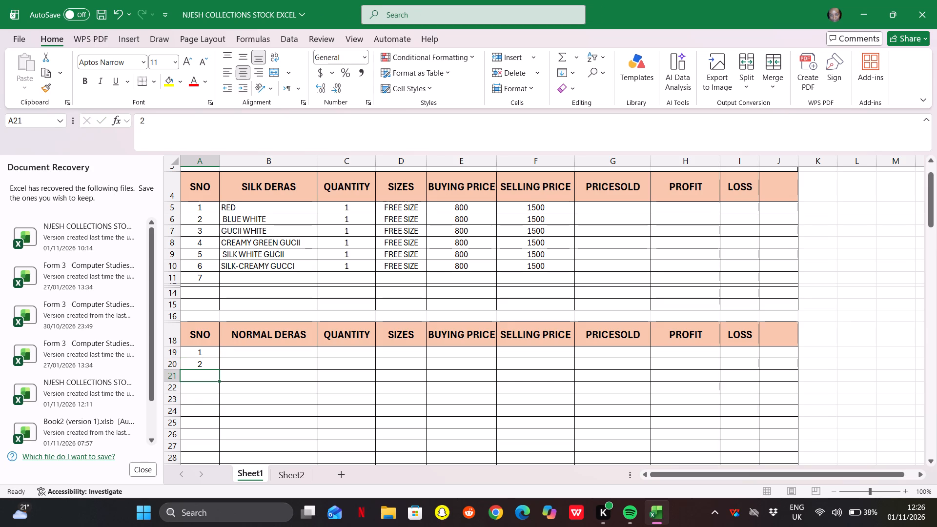
{"action": "left_click", "coordinate": [199, 376]}
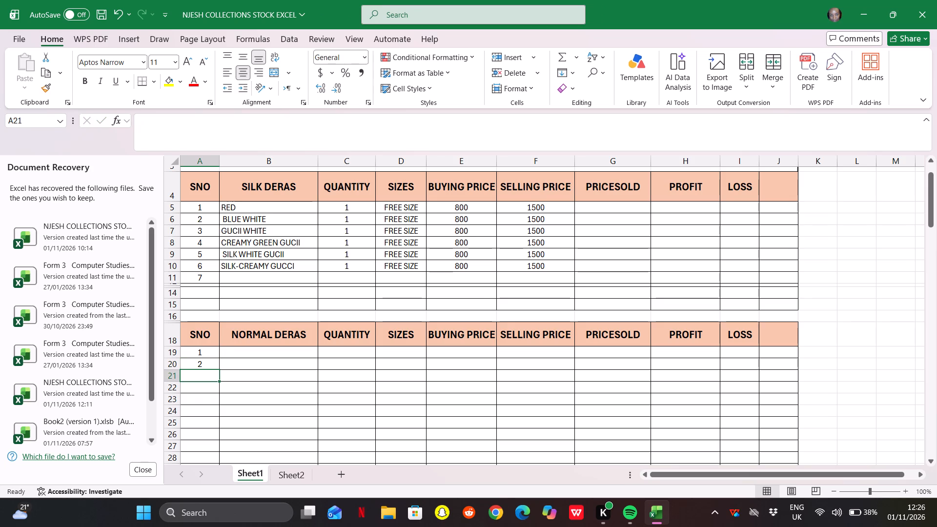
{"action": "key", "text": "3"}
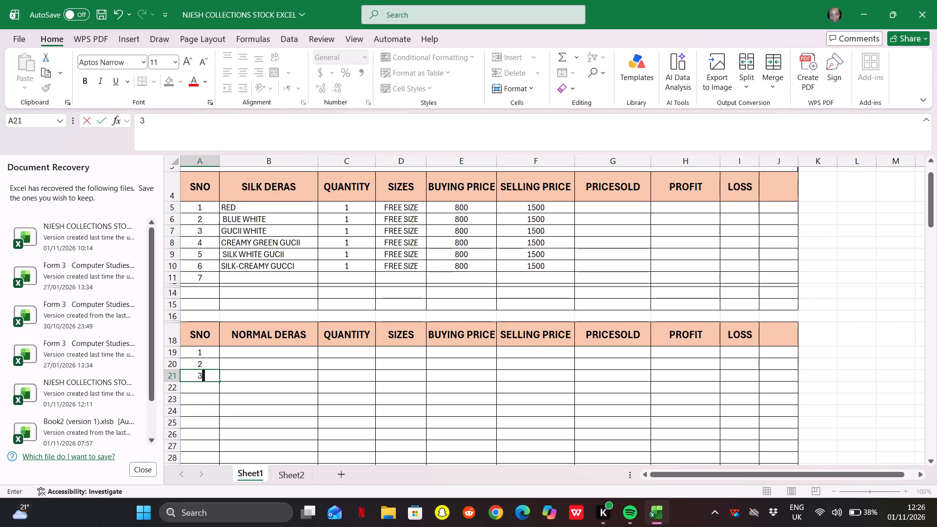
{"action": "key", "text": "Down"}
{"action": "key", "text": "4"}
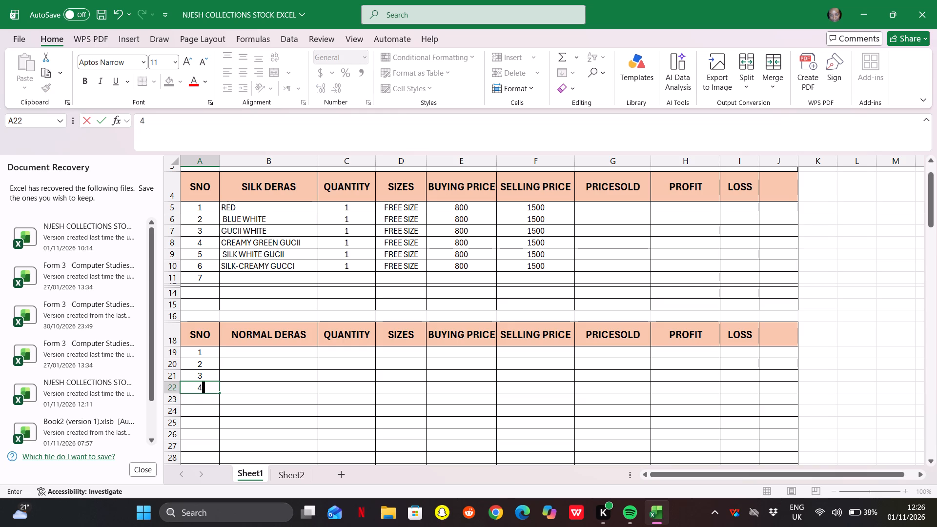
{"action": "key", "text": "Down"}
{"action": "key", "text": "5"}
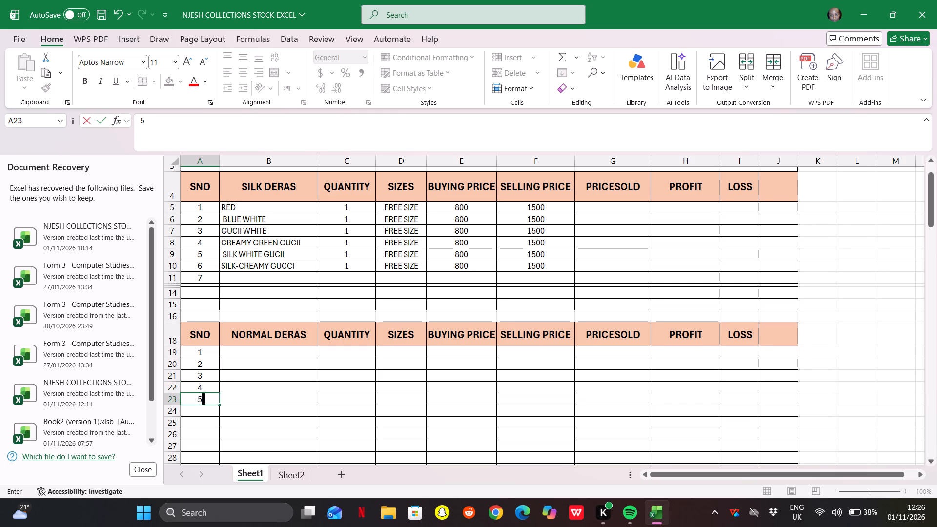
Continue the NORMAL DERAS serial numbers with 6 to 10 in cells A24 to A28.
{"action": "key", "text": "Down"}
{"action": "key", "text": "6"}
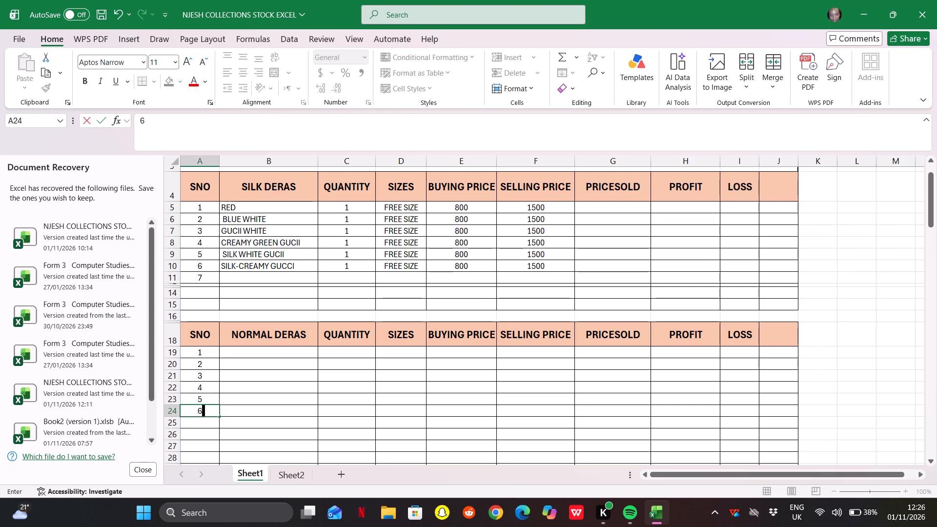
{"action": "key", "text": "Down"}
{"action": "key", "text": "7"}
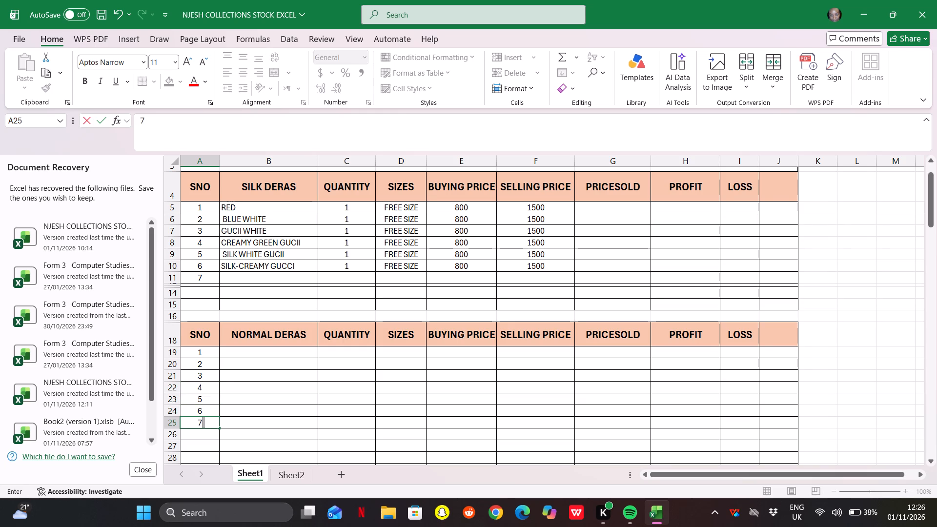
{"action": "key", "text": "Down"}
{"action": "key", "text": "8"}
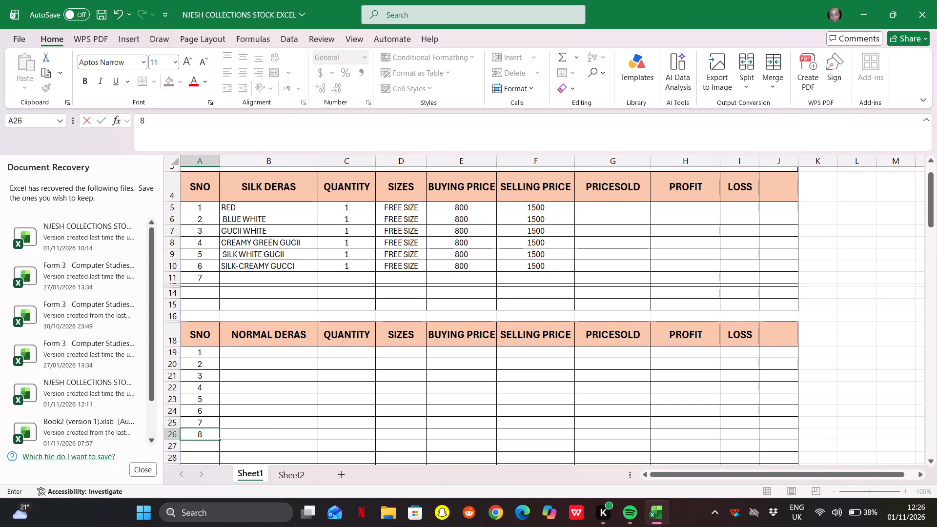
{"action": "key", "text": "Down"}
{"action": "key", "text": "9"}
{"action": "key", "text": "Down"}
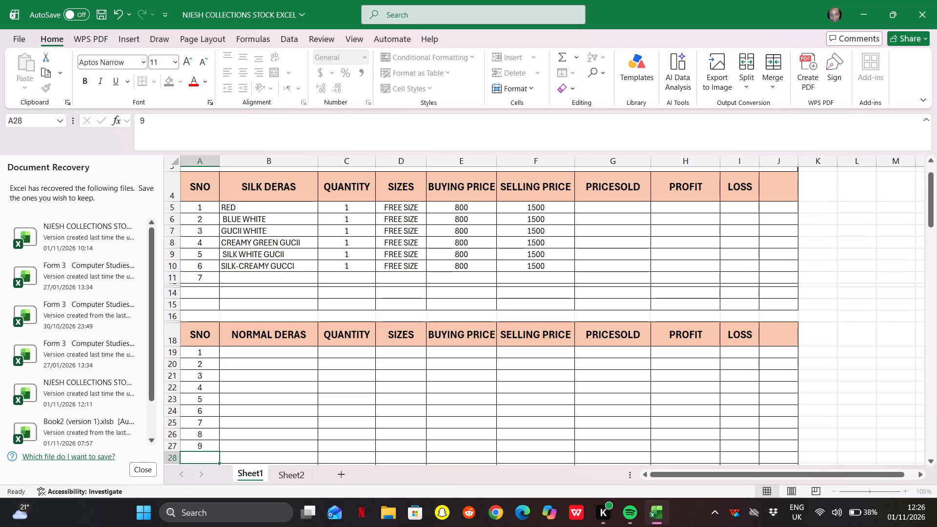
{"action": "key", "text": "1"}
{"action": "key", "text": "o"}
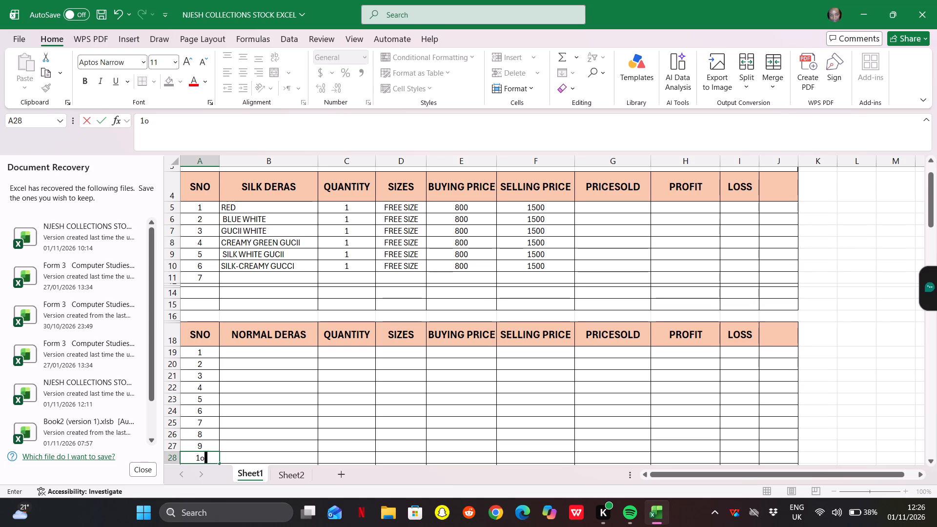
{"action": "key", "text": "BackSpace"}
{"action": "key", "text": "0"}
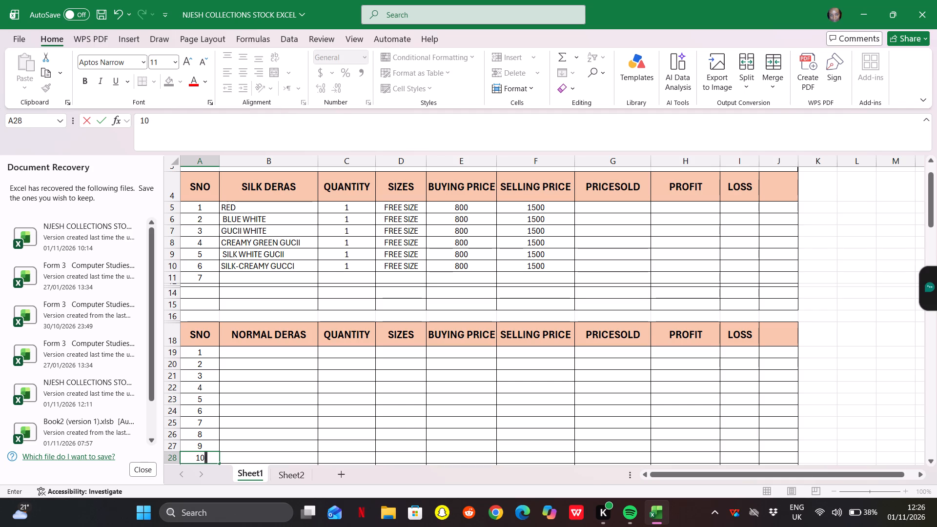
{"action": "left_click", "coordinate": [248, 353]}
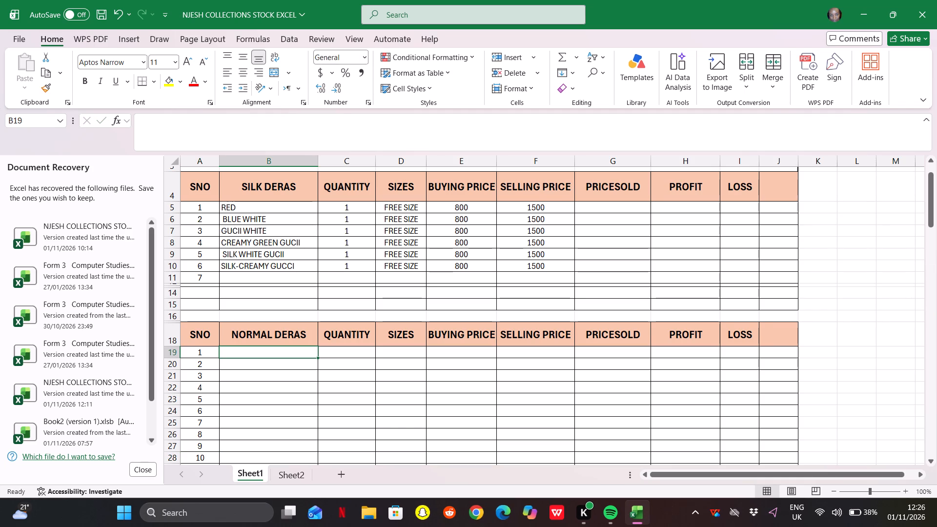
Look over the rows below serial number 10 in the NORMAL DERAS table.
{"action": "left_click", "coordinate": [198, 455]}
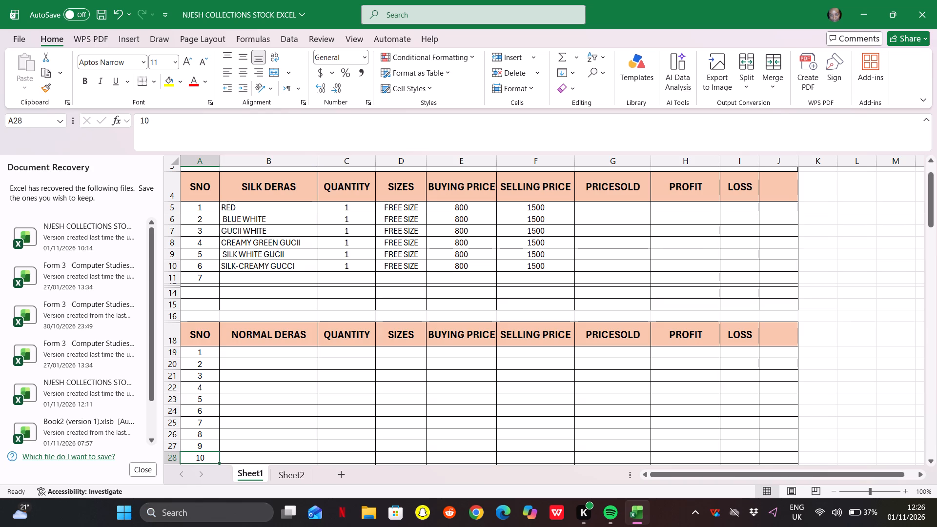
{"action": "key", "text": "Down"}
{"action": "key", "text": "Down"}
{"action": "key", "text": "Down"}
{"action": "key", "text": "Down"}
{"action": "key", "text": "Down"}
{"action": "key", "text": "Down"}
{"action": "key", "text": "Down"}
{"action": "key", "text": "Down"}
{"action": "key", "text": "Down"}
{"action": "key", "text": "Down"}
{"action": "key", "text": "Down"}
{"action": "key", "text": "Down"}
{"action": "key", "text": "Down"}
{"action": "key", "text": "Down"}
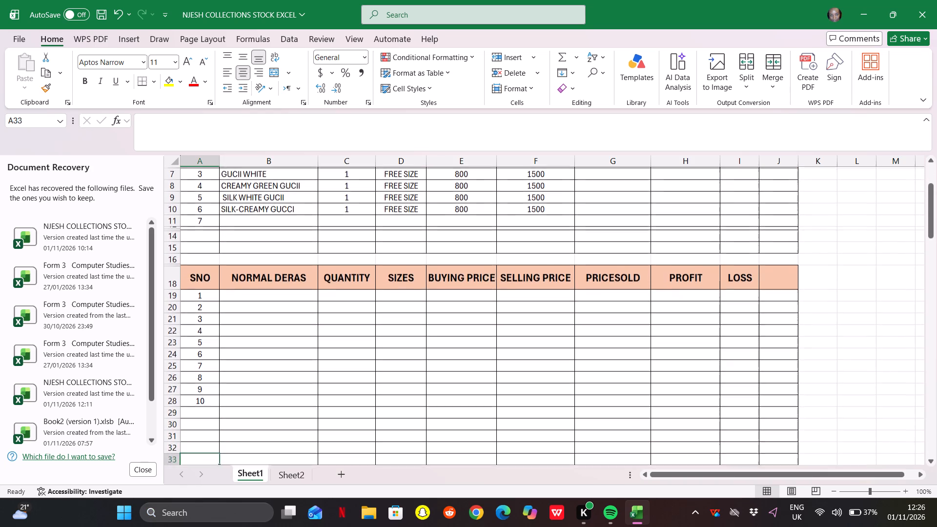
{"action": "key", "text": "Up"}
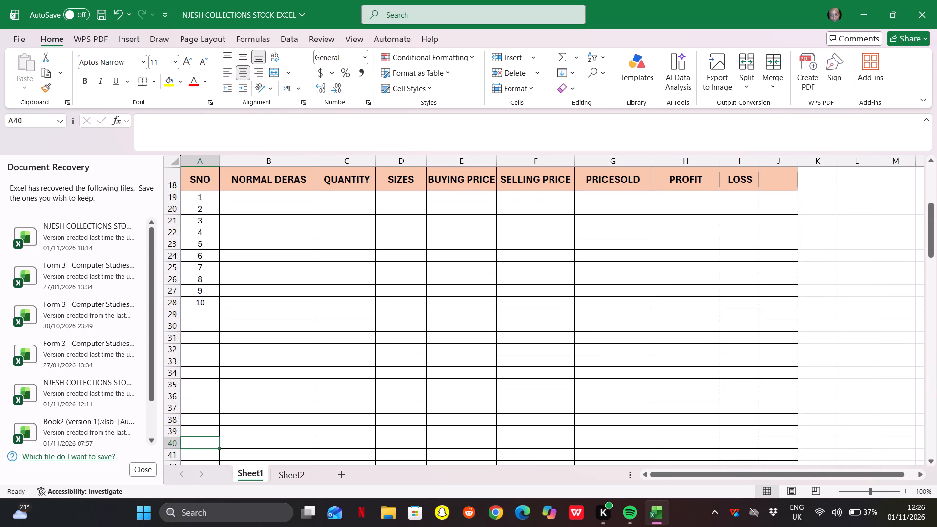
{"action": "key", "text": "Up"}
{"action": "key", "text": "Up"}
{"action": "key", "text": "Up"}
{"action": "key", "text": "Up"}
{"action": "key", "text": "Up"}
{"action": "key", "text": "Up"}
{"action": "key", "text": "Up"}
{"action": "key", "text": "Up"}
{"action": "key", "text": "Up"}
{"action": "key", "text": "Up"}
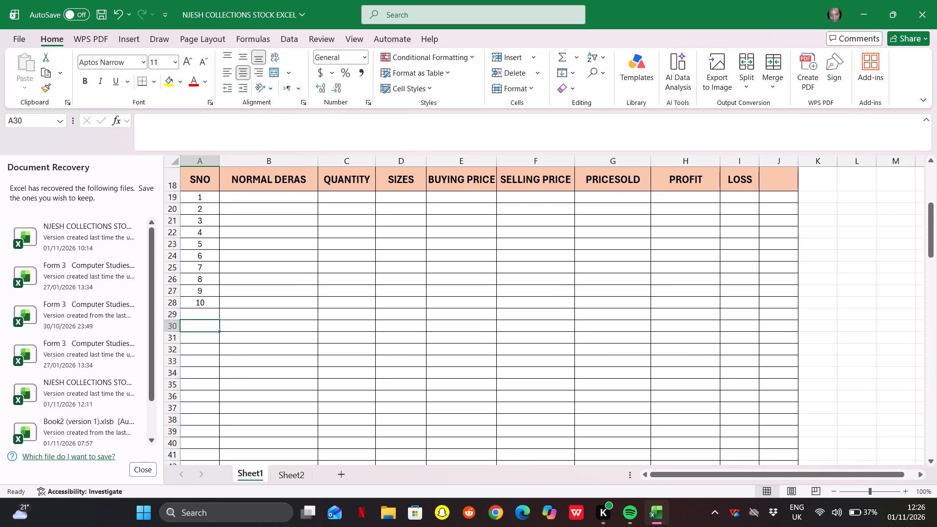
Enter serial numbers 11 and 12 in cells A29 and A30 of the NORMAL DERAS table.
{"action": "key", "text": "Up"}
{"action": "type", "text": "11"}
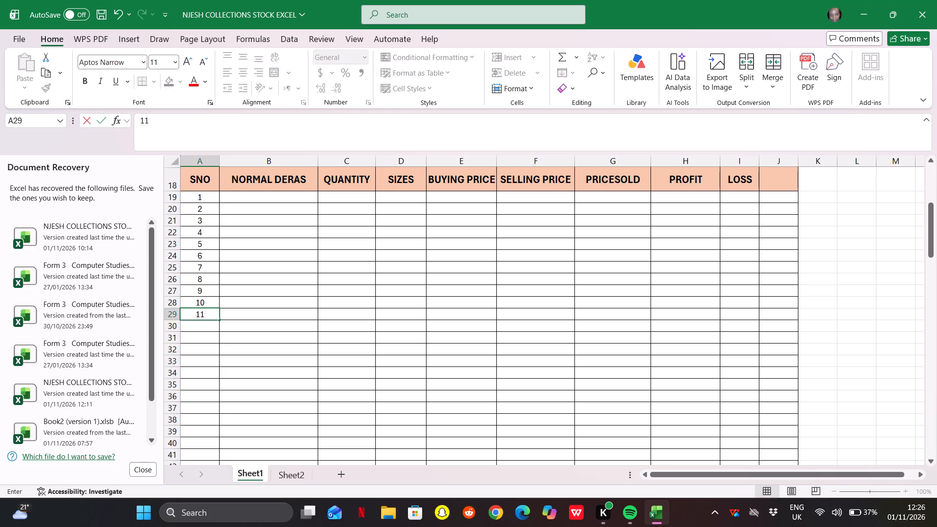
{"action": "key", "text": "Down"}
{"action": "type", "text": "12"}
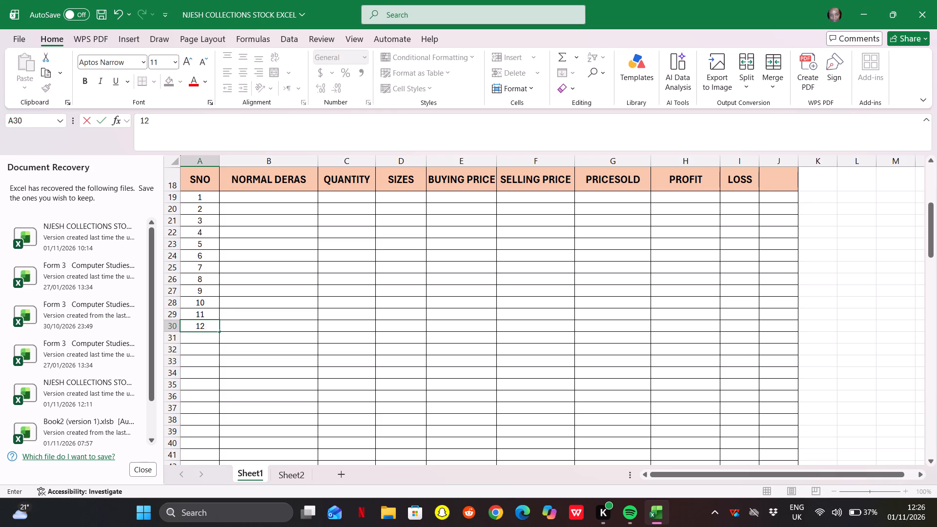
{"action": "key", "text": "Down"}
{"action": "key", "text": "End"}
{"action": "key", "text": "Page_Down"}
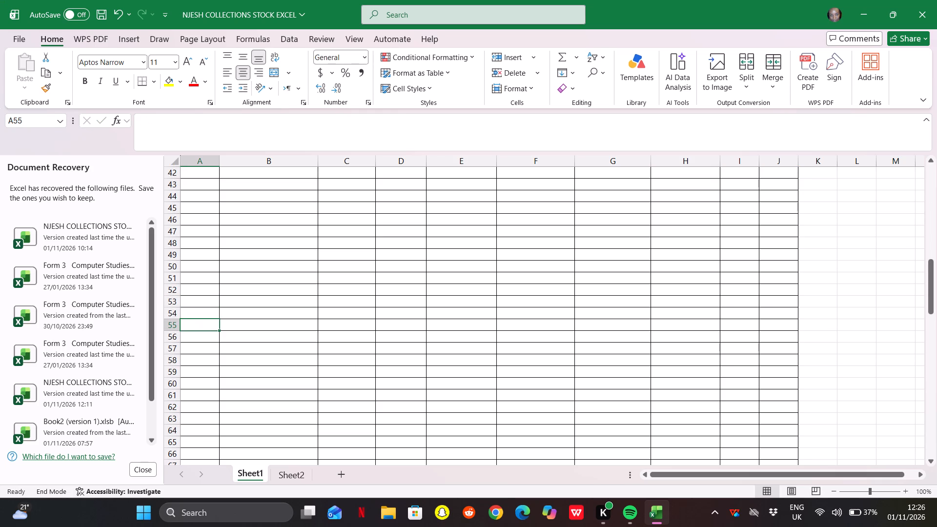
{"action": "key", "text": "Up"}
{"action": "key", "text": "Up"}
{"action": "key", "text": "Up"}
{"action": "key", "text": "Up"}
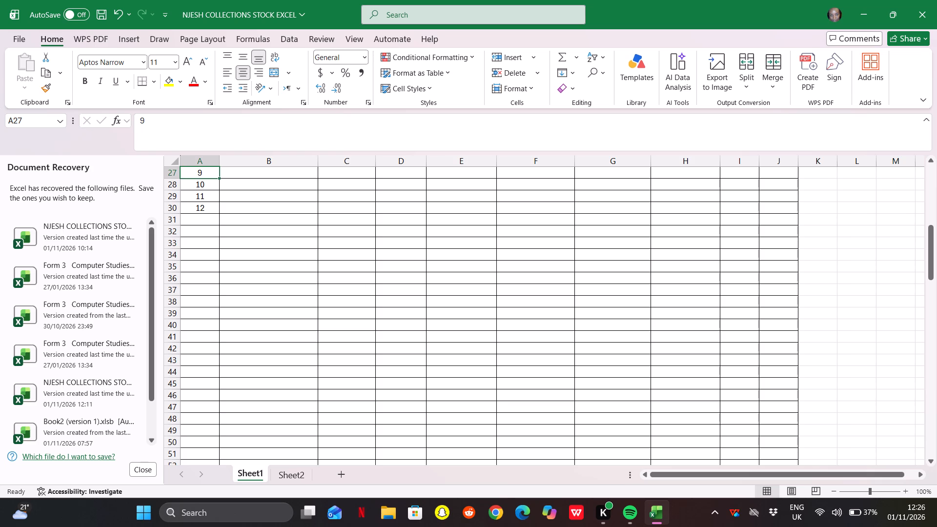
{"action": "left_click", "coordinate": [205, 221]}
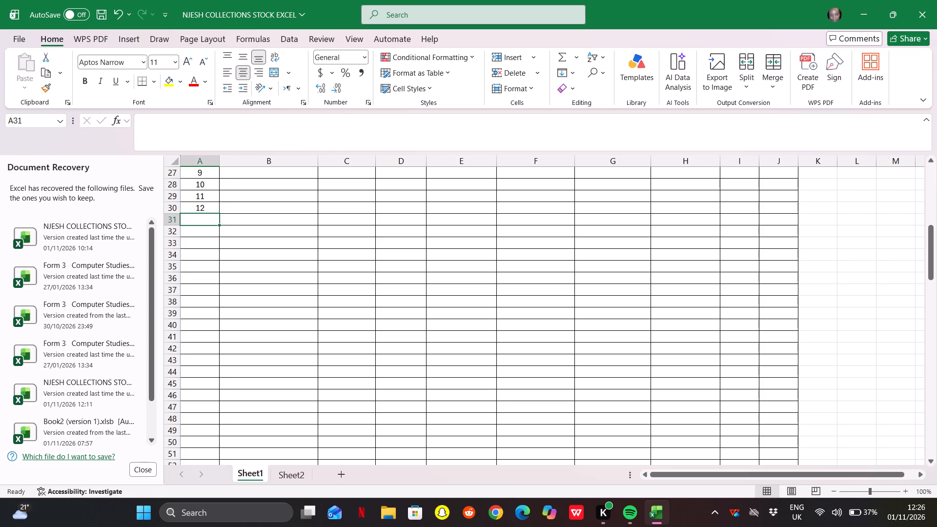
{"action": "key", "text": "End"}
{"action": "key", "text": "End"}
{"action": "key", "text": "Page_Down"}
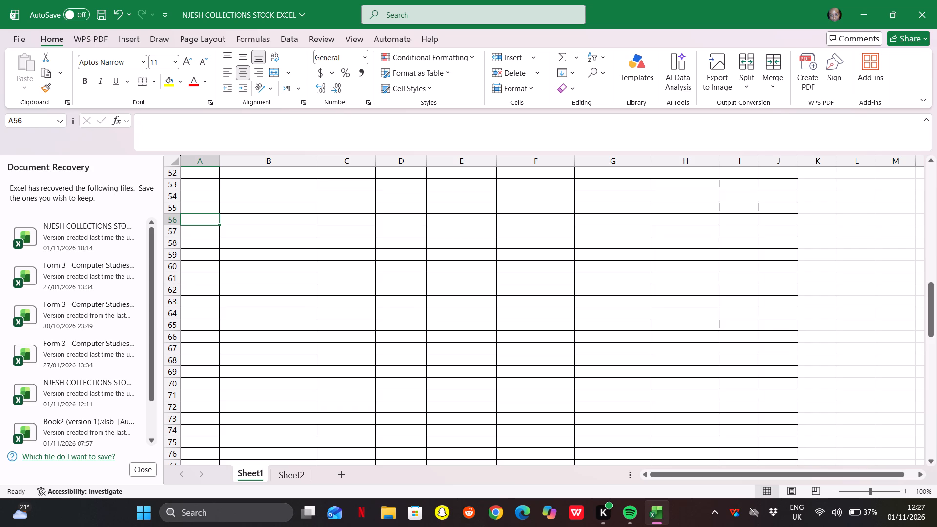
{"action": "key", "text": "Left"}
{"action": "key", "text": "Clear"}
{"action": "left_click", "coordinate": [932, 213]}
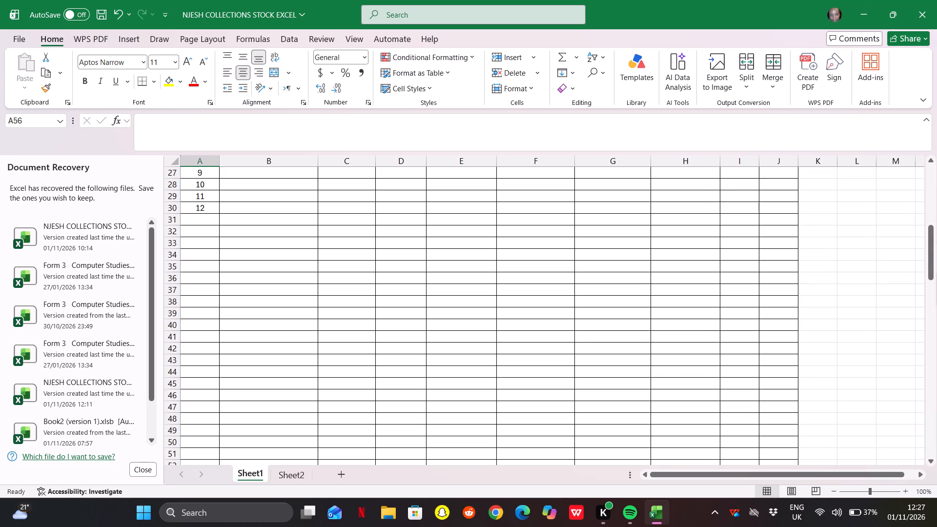
Enter serial number 13 in cell A31, directly below number 12.
{"action": "left_click", "coordinate": [204, 221]}
{"action": "type", "text": "13"}
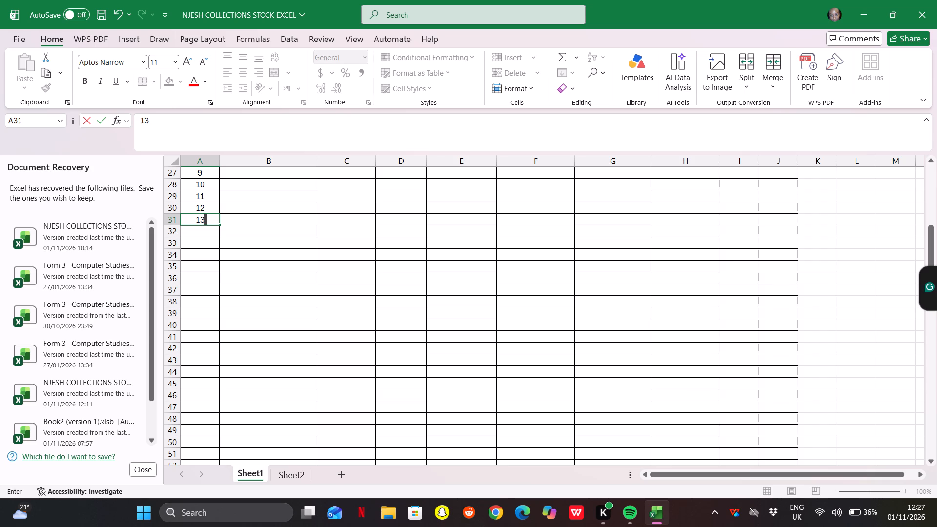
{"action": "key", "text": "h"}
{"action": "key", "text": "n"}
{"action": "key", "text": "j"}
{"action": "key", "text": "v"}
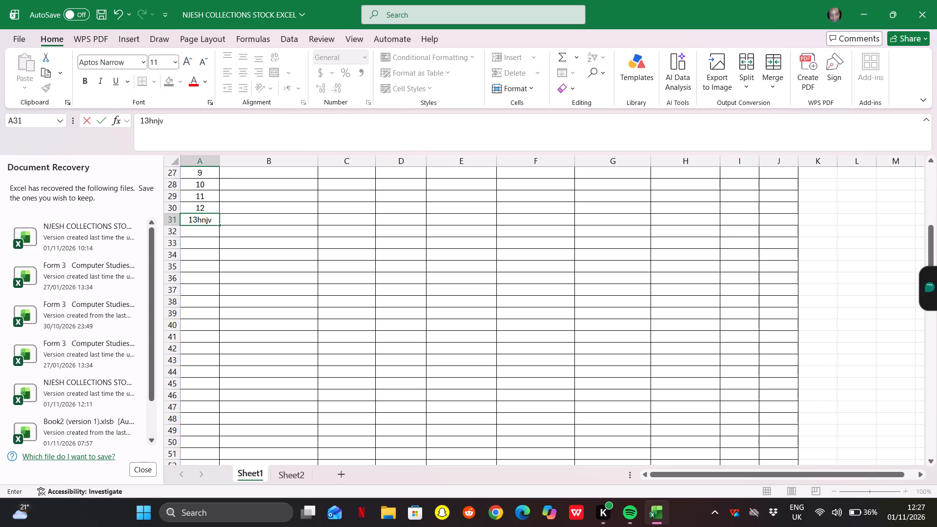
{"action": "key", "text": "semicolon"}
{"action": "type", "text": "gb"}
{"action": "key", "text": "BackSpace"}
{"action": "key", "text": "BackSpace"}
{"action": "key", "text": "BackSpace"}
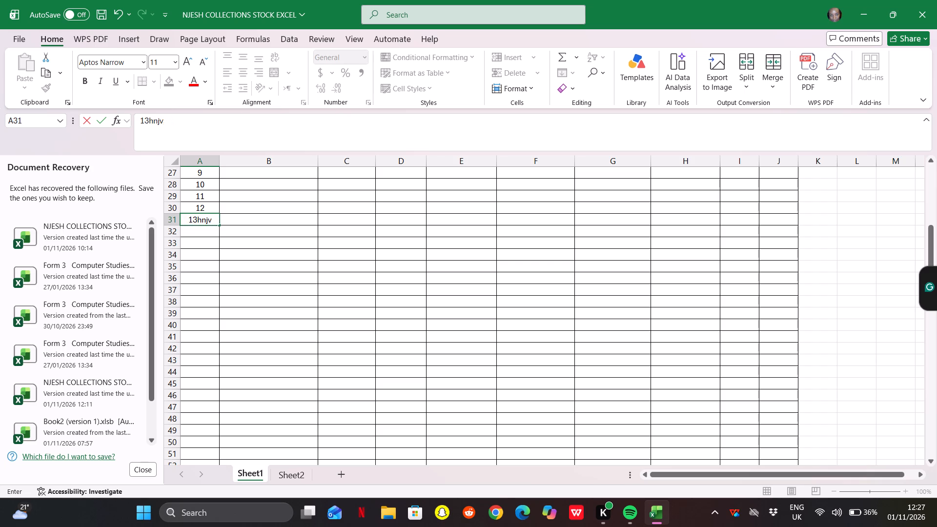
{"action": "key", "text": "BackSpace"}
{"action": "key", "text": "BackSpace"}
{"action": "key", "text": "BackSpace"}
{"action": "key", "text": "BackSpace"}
Continue the NORMAL DERAS serial numbers with 14 and 15 in cells A32 and A33.
{"action": "key", "text": "Down"}
{"action": "type", "text": "14"}
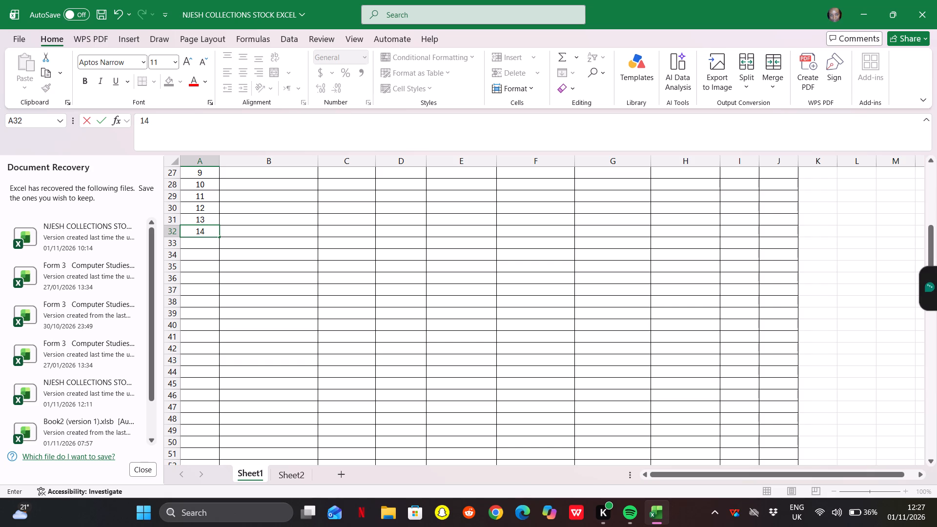
{"action": "key", "text": "Down"}
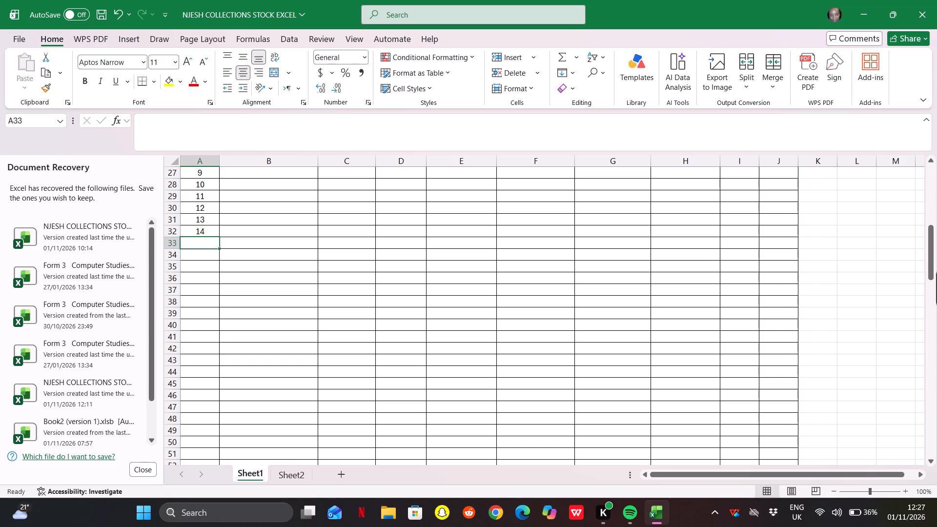
{"action": "type", "text": "15"}
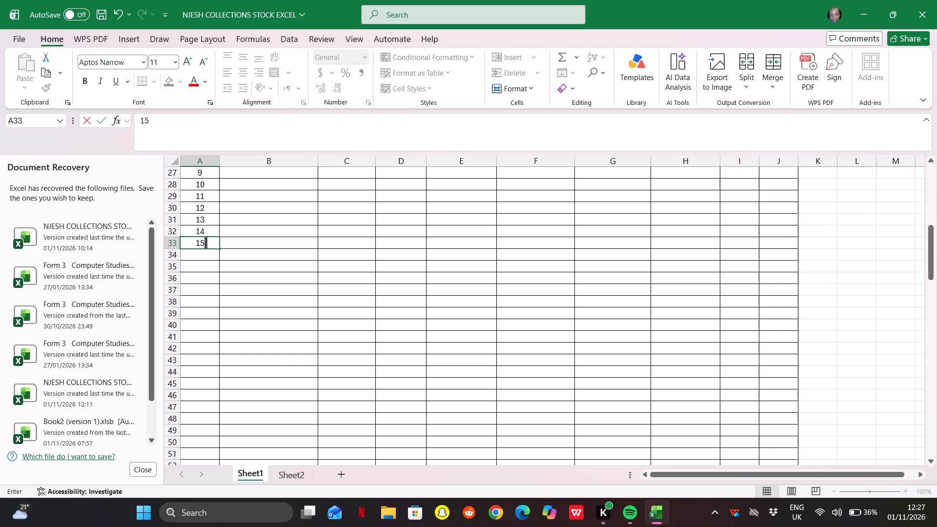
{"action": "key", "text": "Down"}
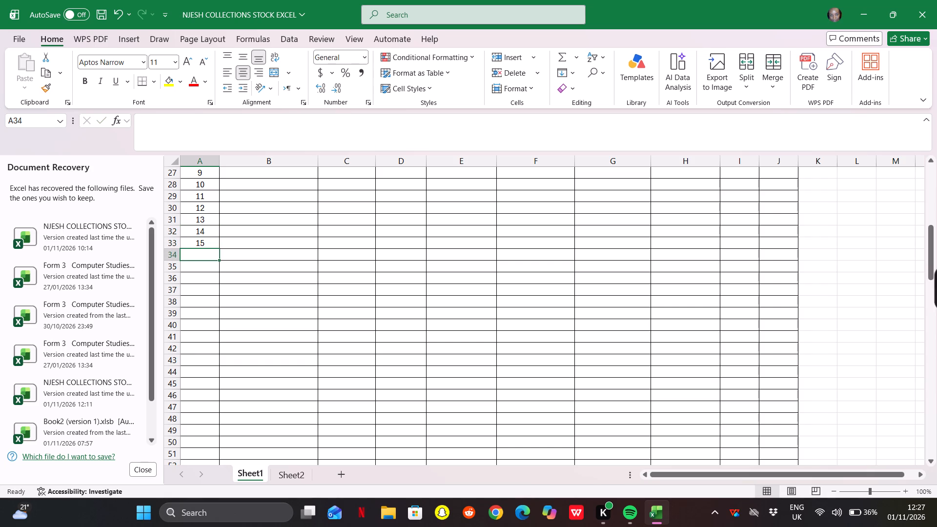
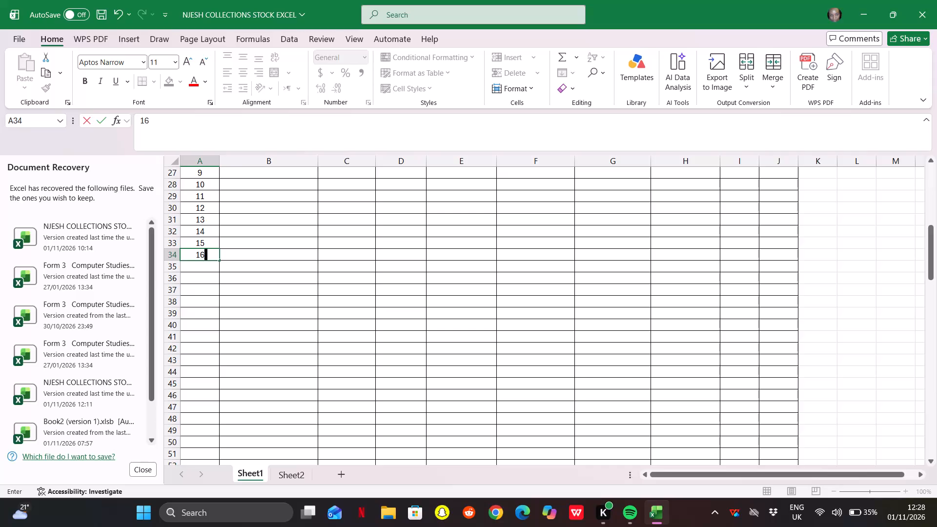
Continue the NORMAL DERAS serial numbers with 16, 17, 18 and 19 in cells A34 to A37.
{"action": "key", "text": "Down"}
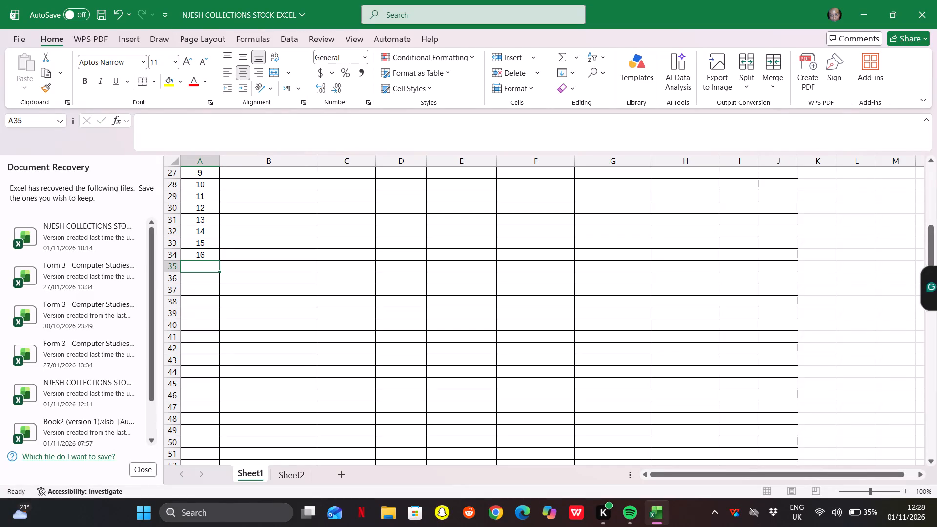
{"action": "key", "text": "1"}
{"action": "key", "text": "7"}
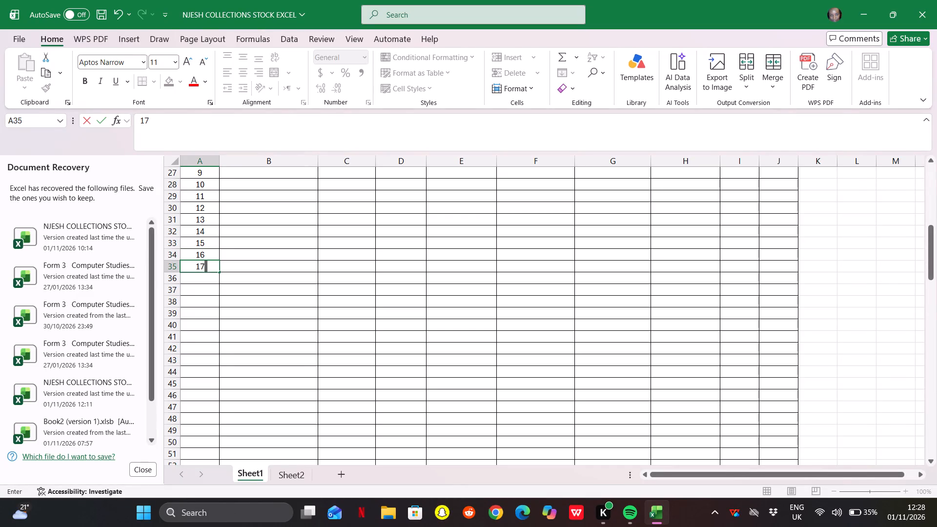
{"action": "key", "text": "Down"}
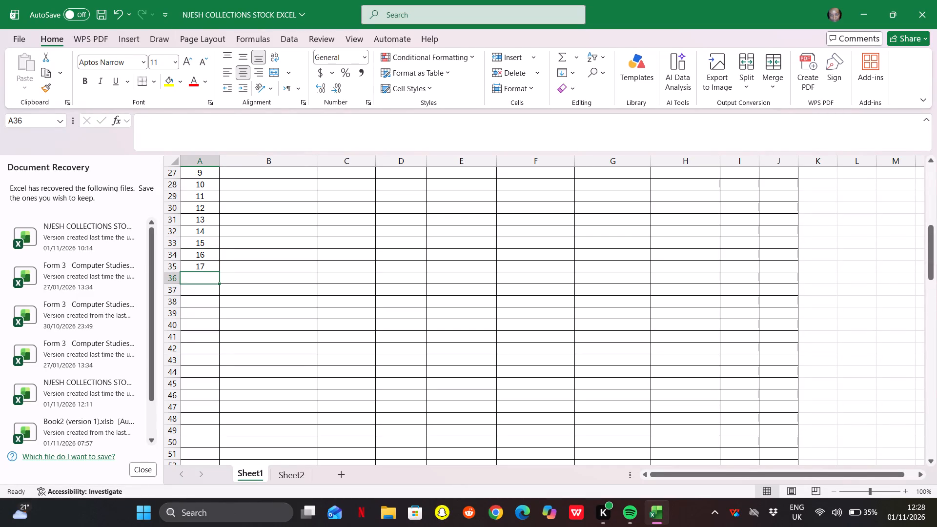
{"action": "key", "text": "1"}
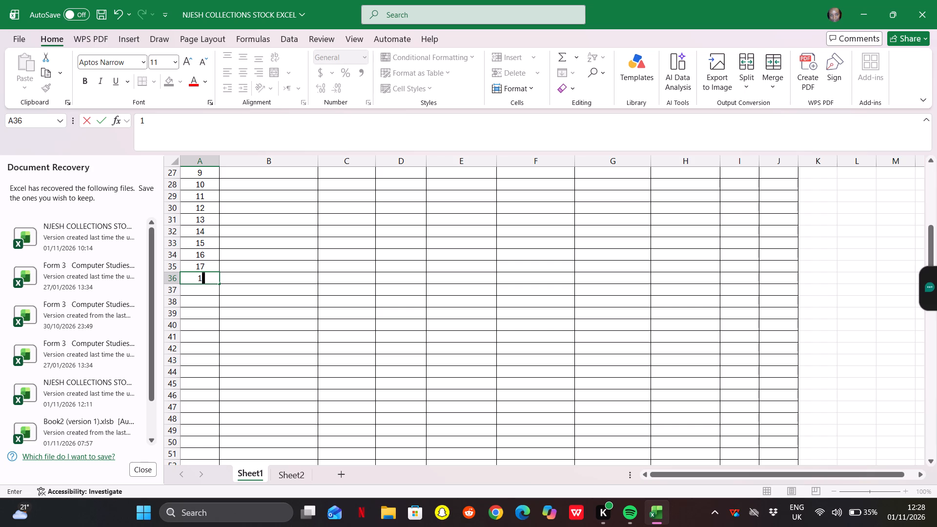
{"action": "key", "text": "8"}
{"action": "key", "text": "Down"}
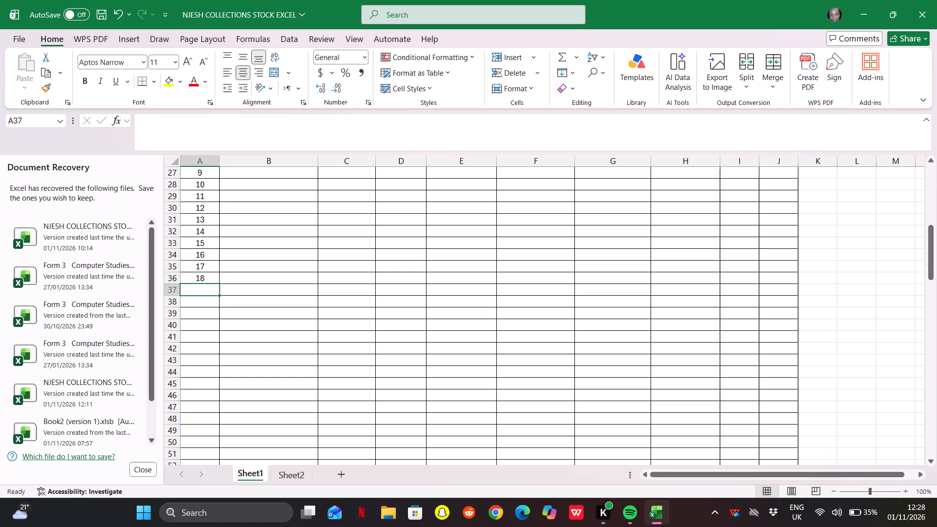
{"action": "key", "text": "1"}
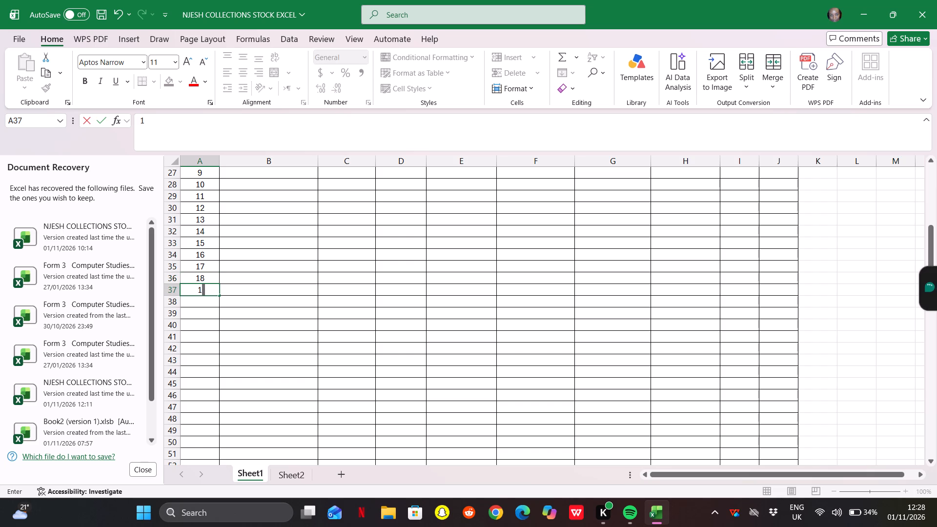
{"action": "key", "text": "9"}
{"action": "key", "text": "Down"}
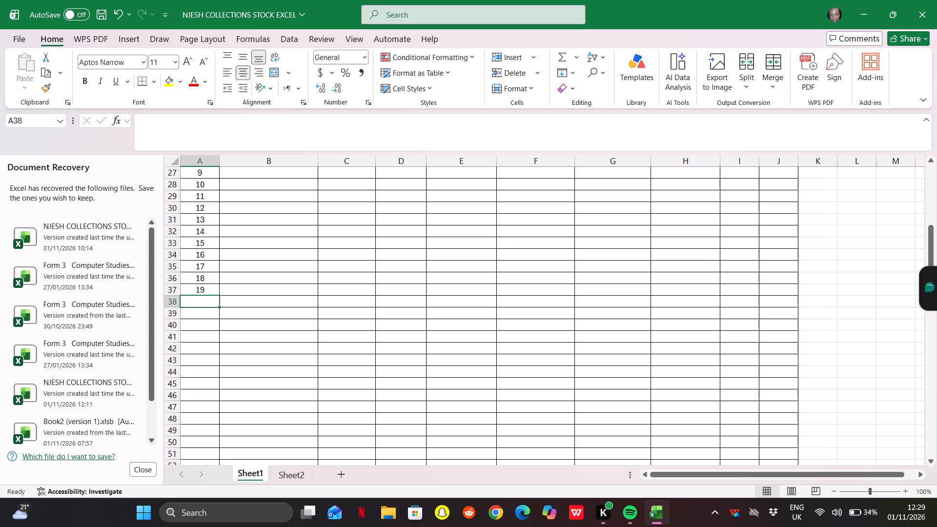
Enter serial numbers 20, 21, 22 and 23 in cells A38 to A41 of the NORMAL DERAS table.
{"action": "key", "text": "2"}
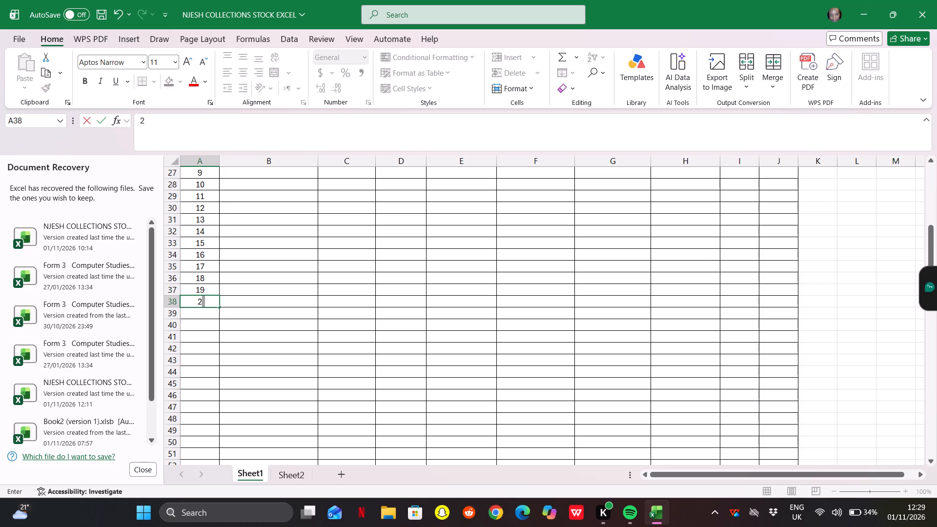
{"action": "key", "text": "0"}
{"action": "key", "text": "Down"}
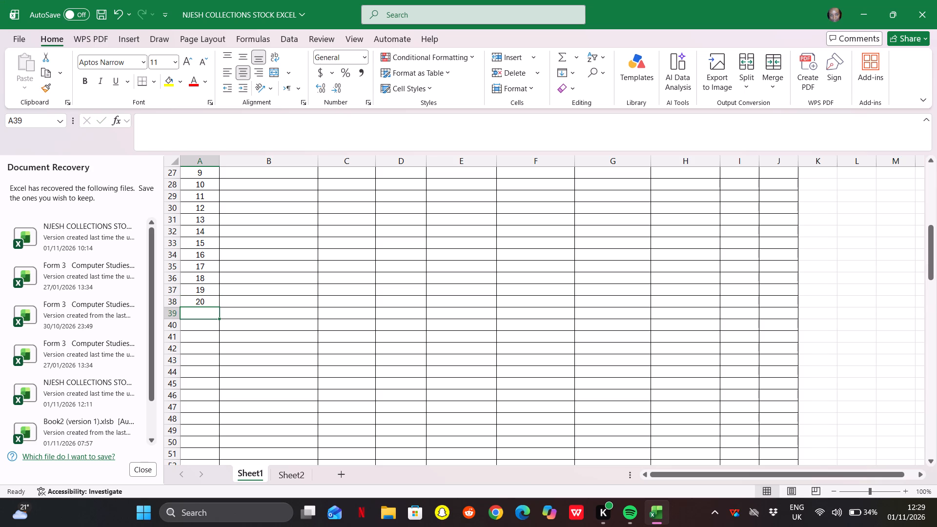
{"action": "type", "text": "21"}
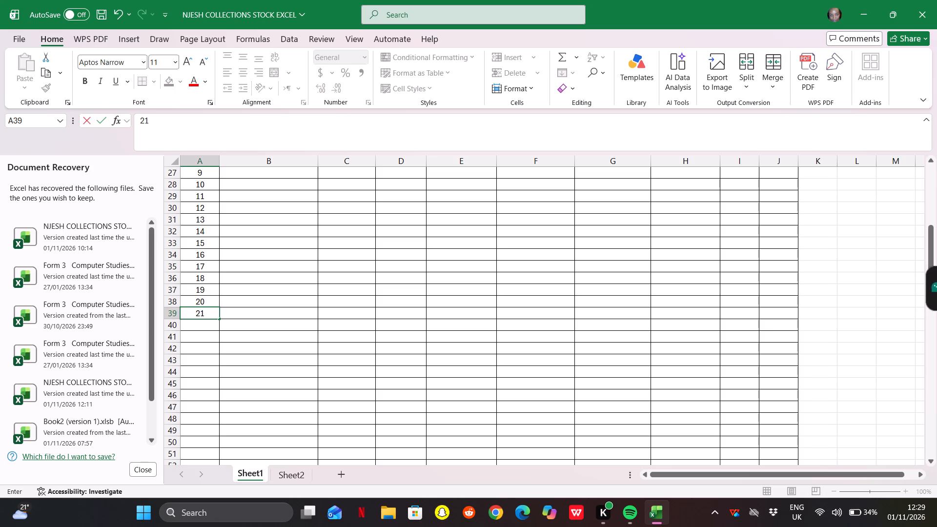
{"action": "key", "text": "Down"}
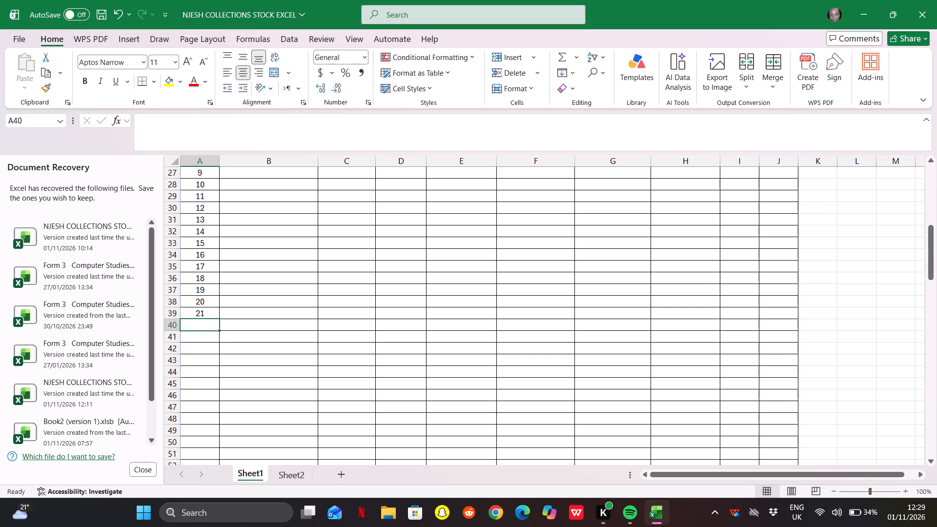
{"action": "key", "text": "2"}
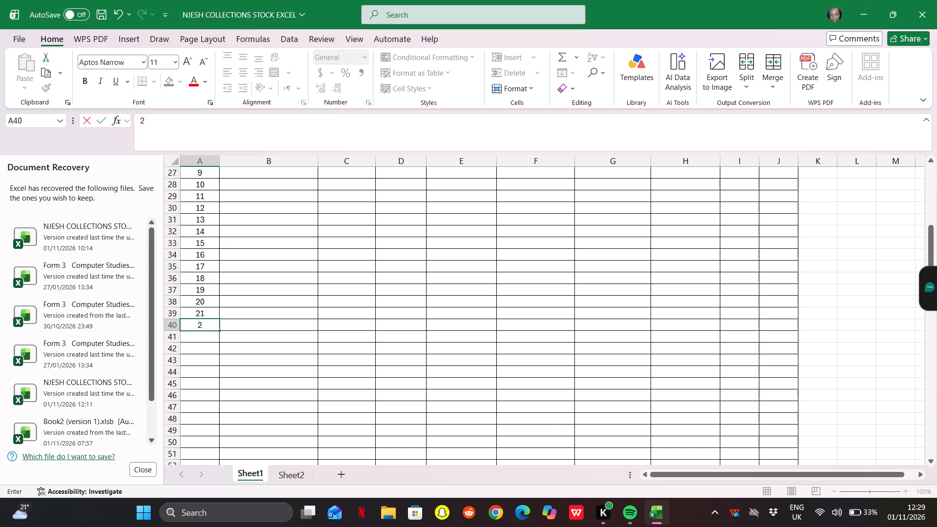
{"action": "key", "text": "2"}
{"action": "key", "text": "Down"}
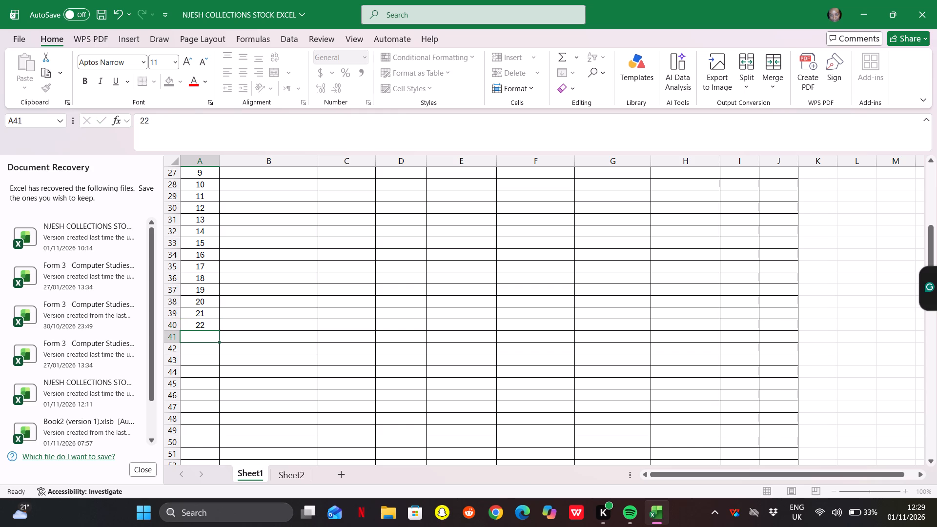
{"action": "key", "text": "2"}
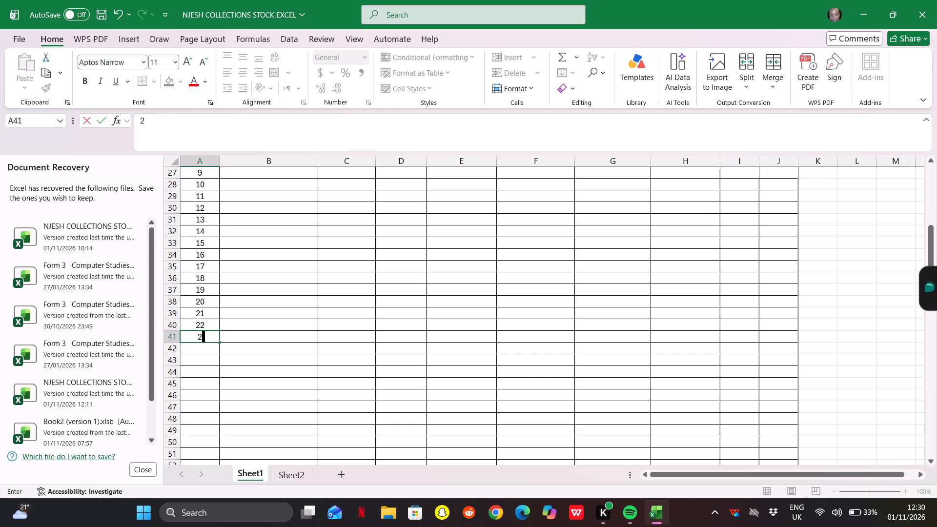
{"action": "key", "text": "3"}
{"action": "key", "text": "Down"}
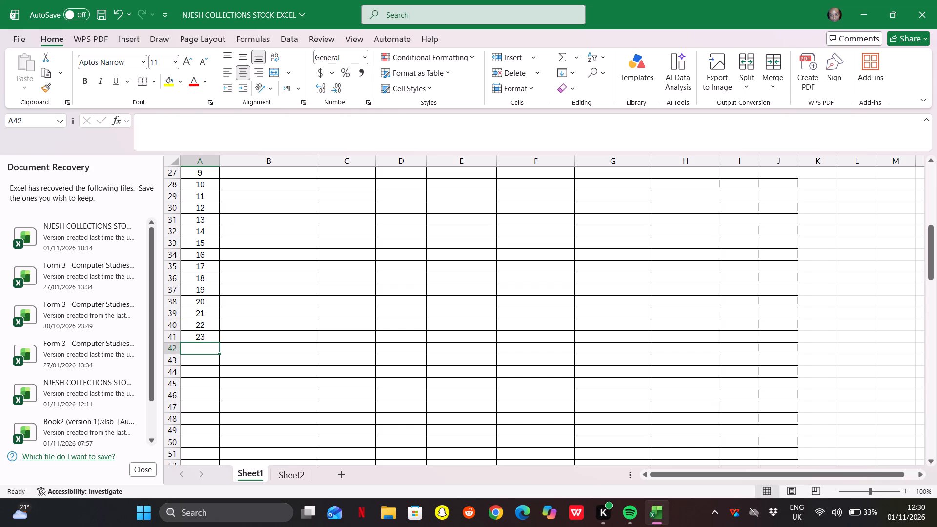
Enter serial numbers 24 and 25 in cells A42 and A43, directly below number 23.
{"action": "key", "text": "2"}
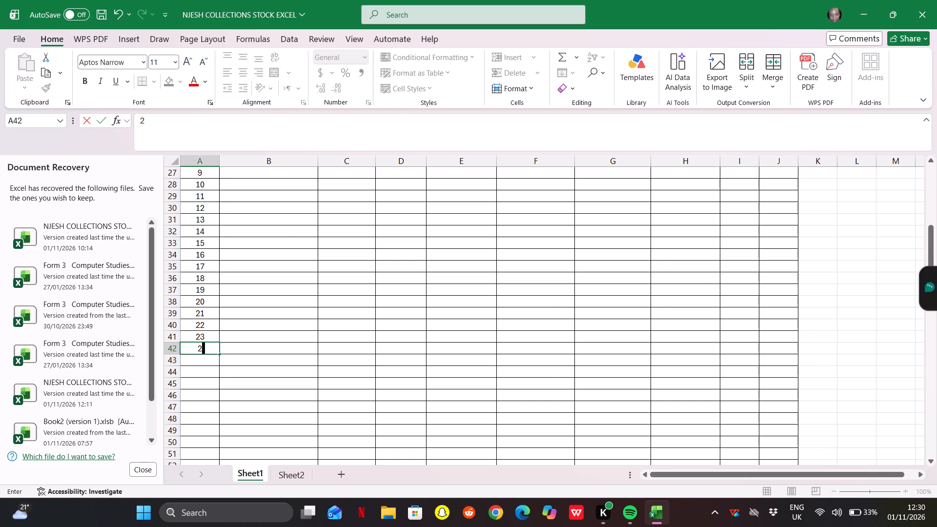
{"action": "key", "text": "4"}
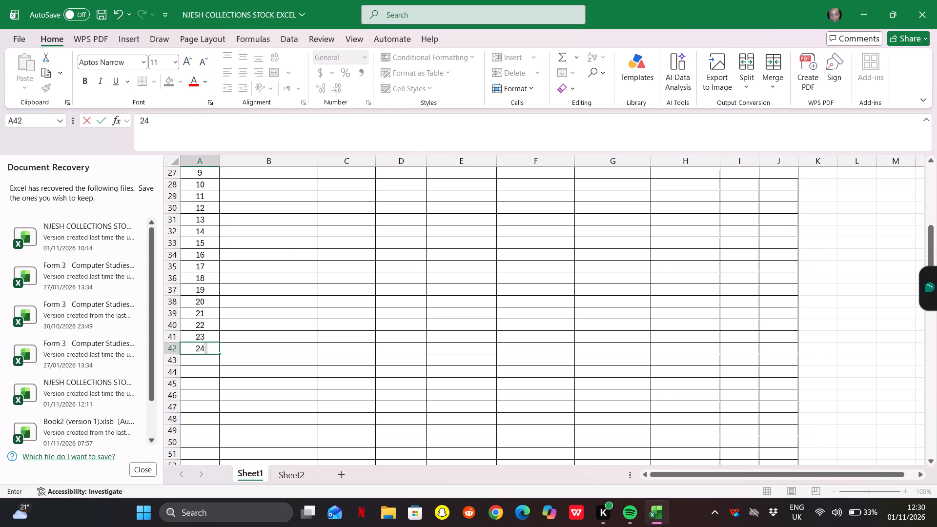
{"action": "key", "text": "4"}
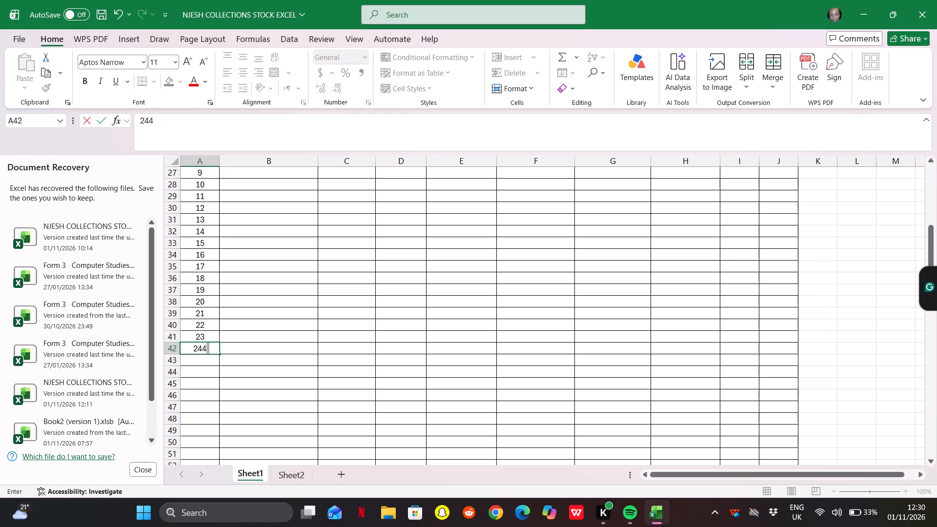
{"action": "key", "text": "1"}
{"action": "key", "text": "BackSpace"}
{"action": "key", "text": "BackSpace"}
{"action": "key", "text": "Down"}
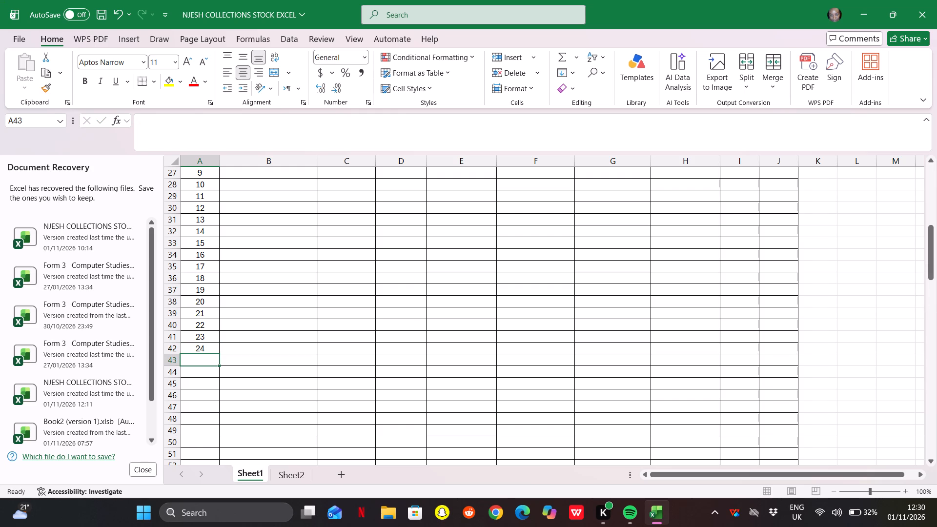
{"action": "type", "text": "25"}
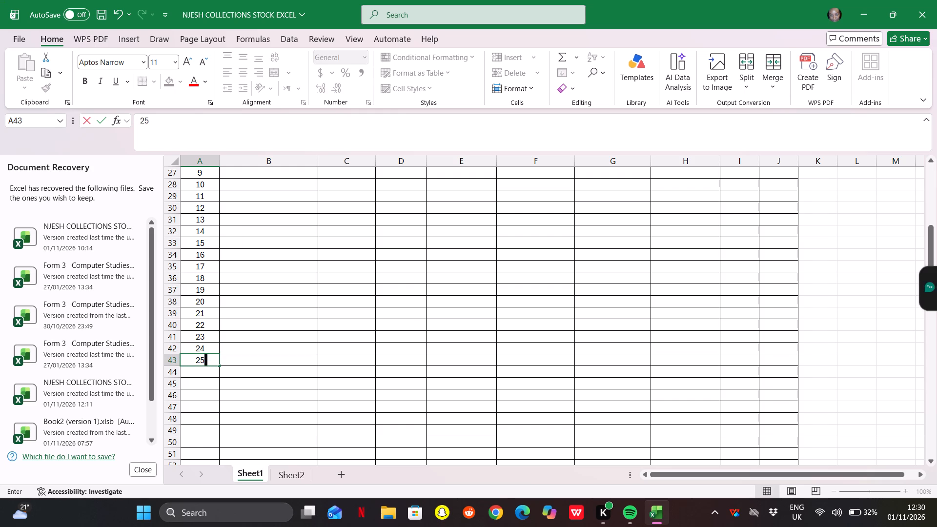
{"action": "key", "text": "Down"}
Continue the NORMAL DERAS serial numbers with 26, 27 and 28 in cells A44 to A46.
{"action": "type", "text": "26"}
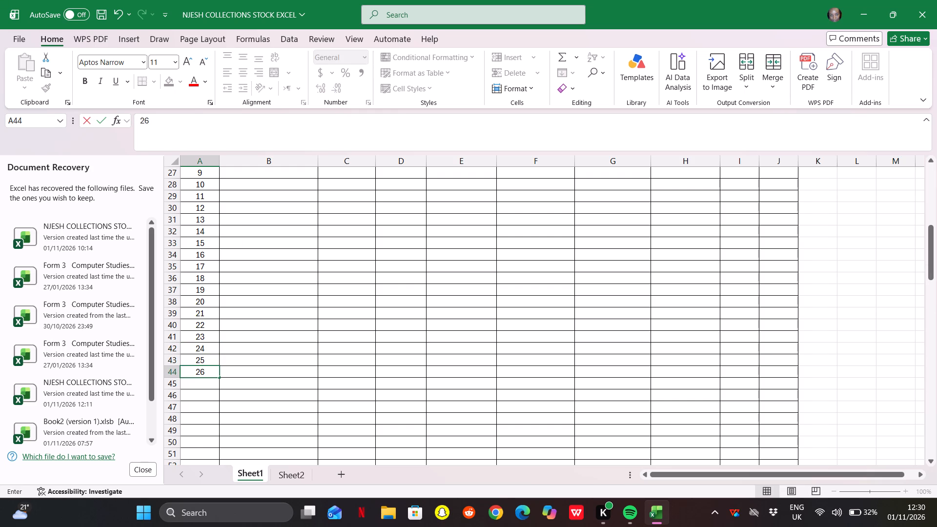
{"action": "key", "text": "Down"}
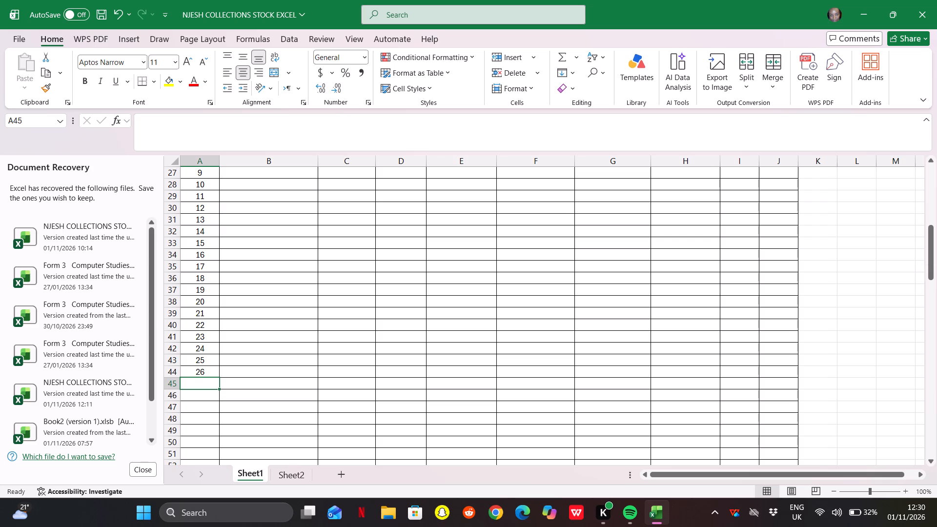
{"action": "key", "text": "2"}
{"action": "key", "text": "7"}
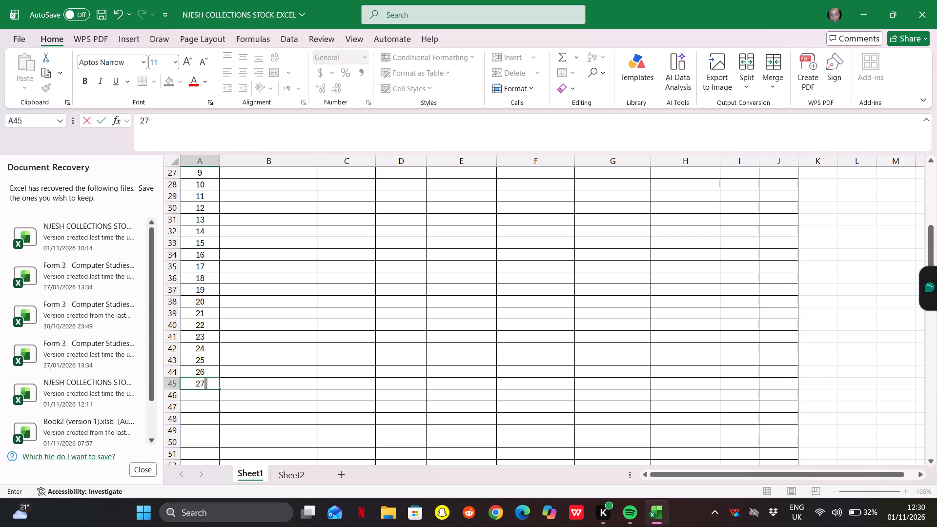
{"action": "key", "text": "Down"}
{"action": "key", "text": "2"}
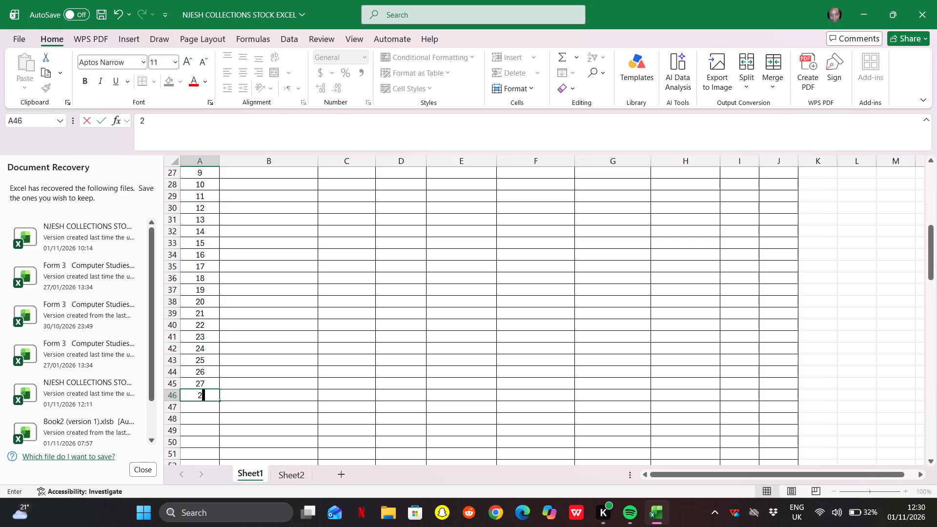
{"action": "key", "text": "8"}
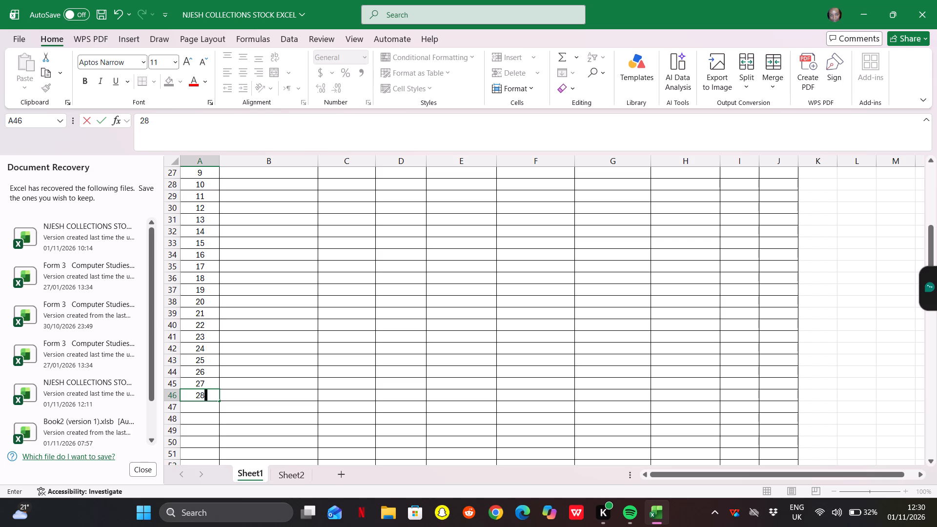
Enter BLACK GUCII as the first NORMAL DERAS item, in cell B19 beside serial number 1.
{"action": "left_click", "coordinate": [284, 183]}
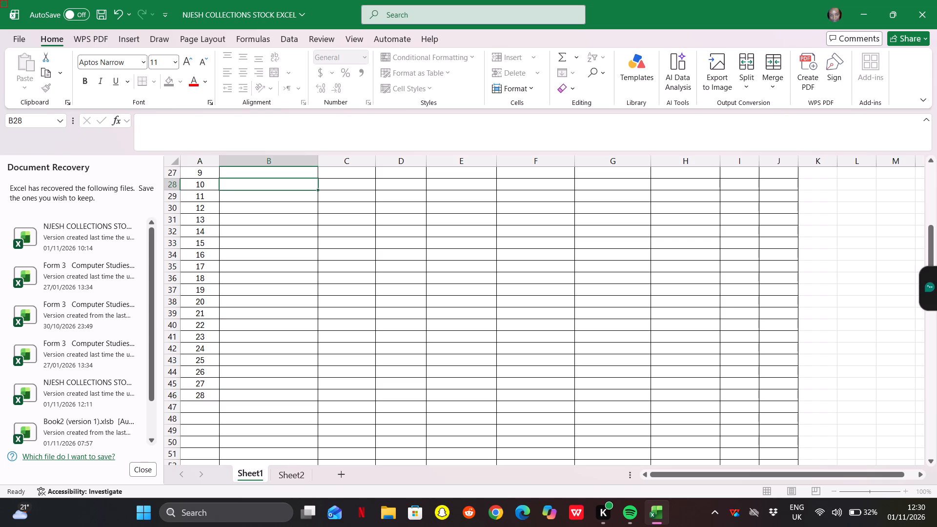
{"action": "key", "text": "Up"}
{"action": "key", "text": "Up"}
{"action": "key", "text": "Up"}
{"action": "key", "text": "Up"}
{"action": "key", "text": "Up"}
{"action": "key", "text": "Up"}
{"action": "key", "text": "Up"}
{"action": "key", "text": "Up"}
{"action": "key", "text": "Up"}
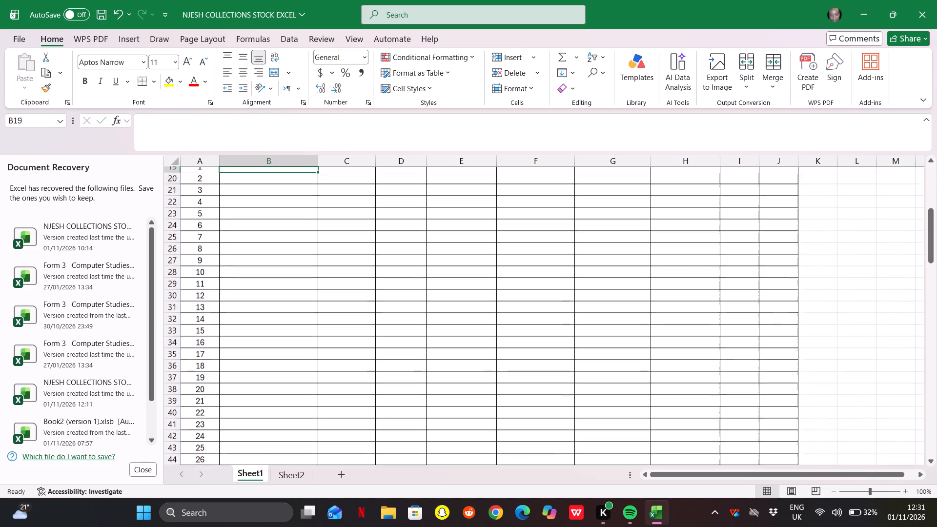
{"action": "key", "text": "Up"}
{"action": "key", "text": "Up"}
{"action": "key", "text": "Up"}
{"action": "key", "text": "Down"}
{"action": "key", "text": "Down"}
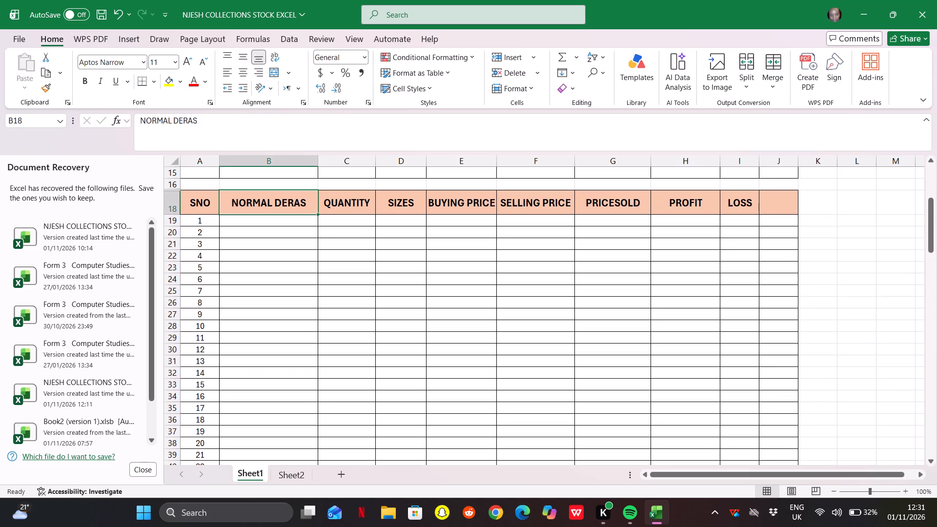
{"action": "key", "text": "Down"}
{"action": "key", "text": "Down"}
{"action": "key", "text": "Up"}
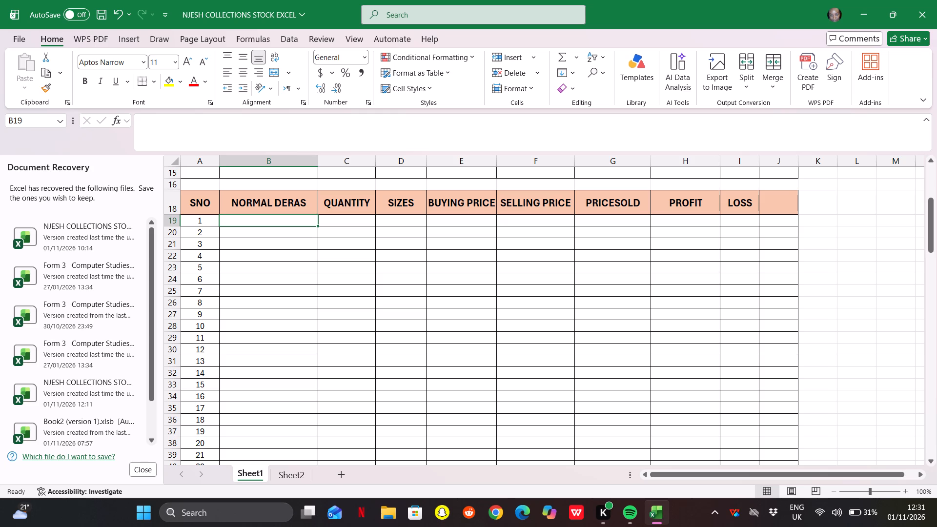
{"action": "left_click", "coordinate": [249, 217]}
{"action": "key", "text": "b"}
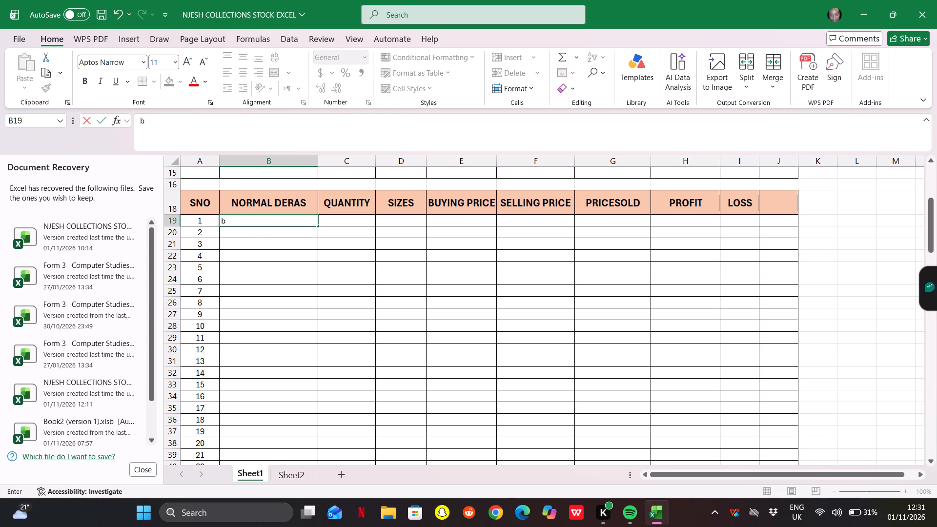
{"action": "key", "text": "BackSpace"}
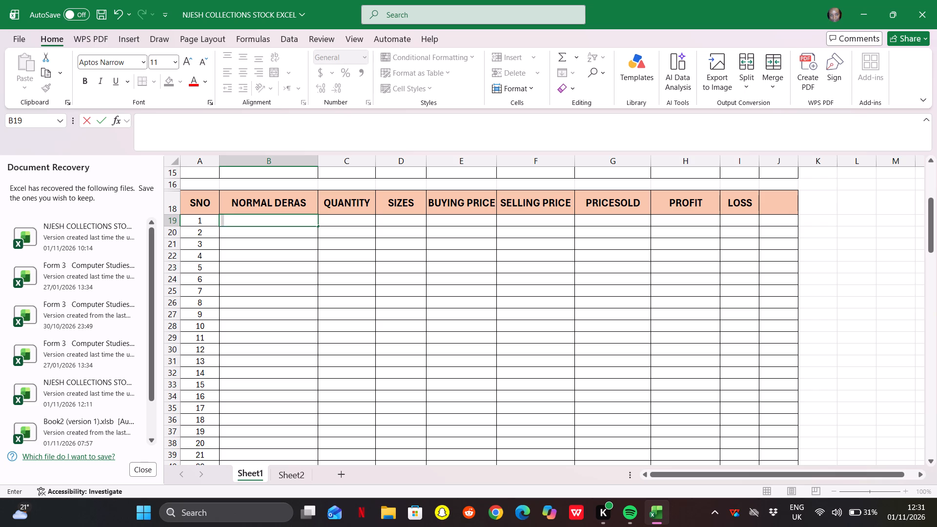
{"action": "type", "text": "BLACK"}
{"action": "key", "text": "space"}
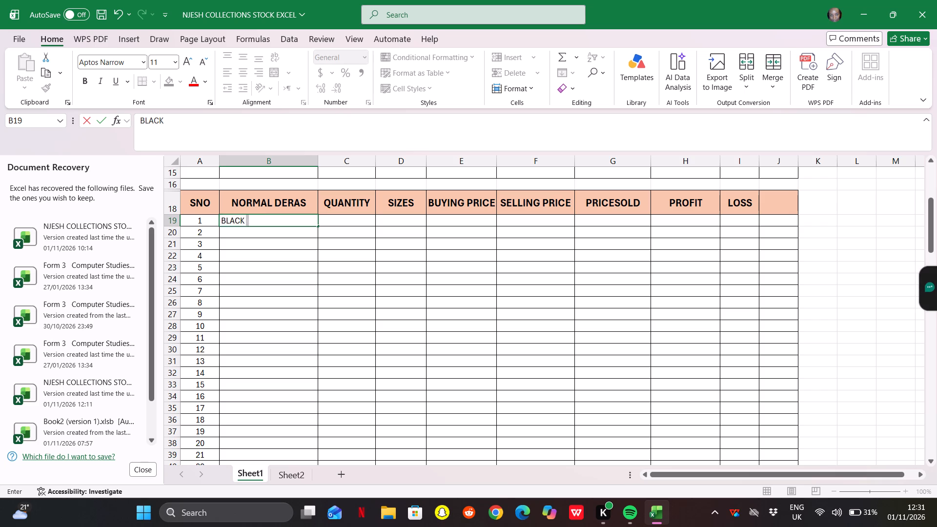
{"action": "type", "text": "GUCII"}
{"action": "key", "text": "Down"}
Enter TYE AND DYE as the item name in both cells B20 and B21, for serial numbers 2 and 3.
{"action": "type", "text": "TYE"}
{"action": "key", "text": "space"}
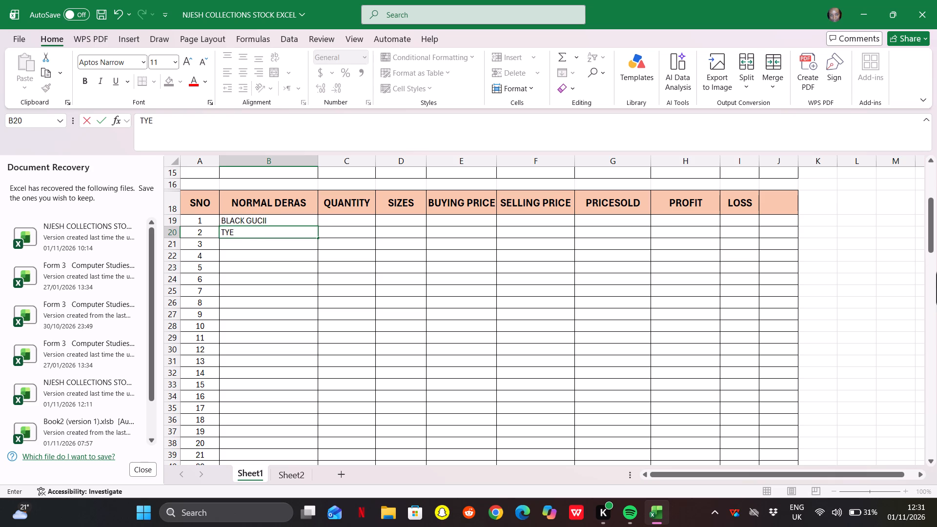
{"action": "type", "text": "AND DYE"}
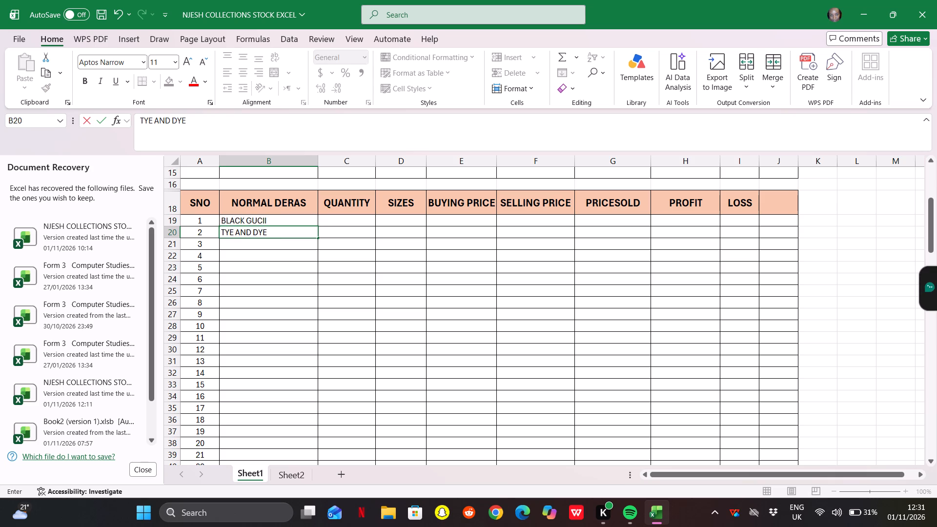
{"action": "key", "text": "Return"}
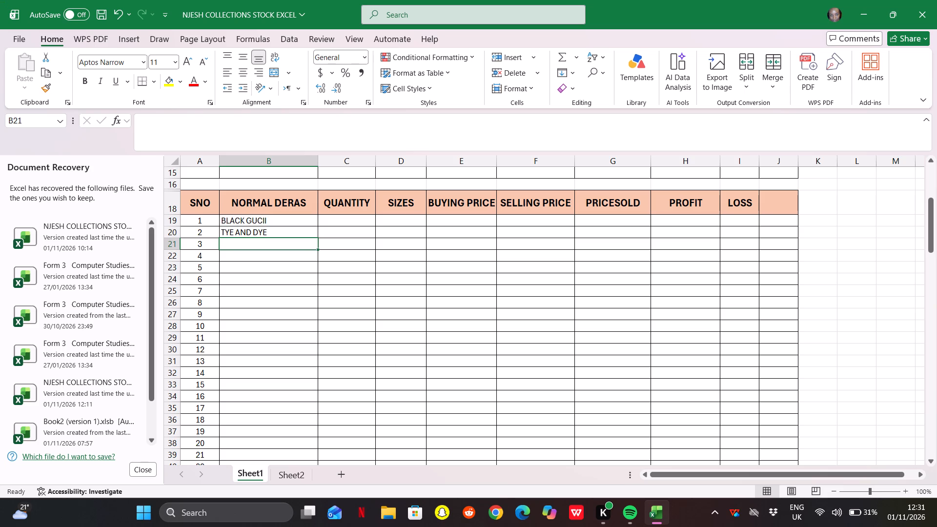
{"action": "type", "text": "TYE AND DYE"}
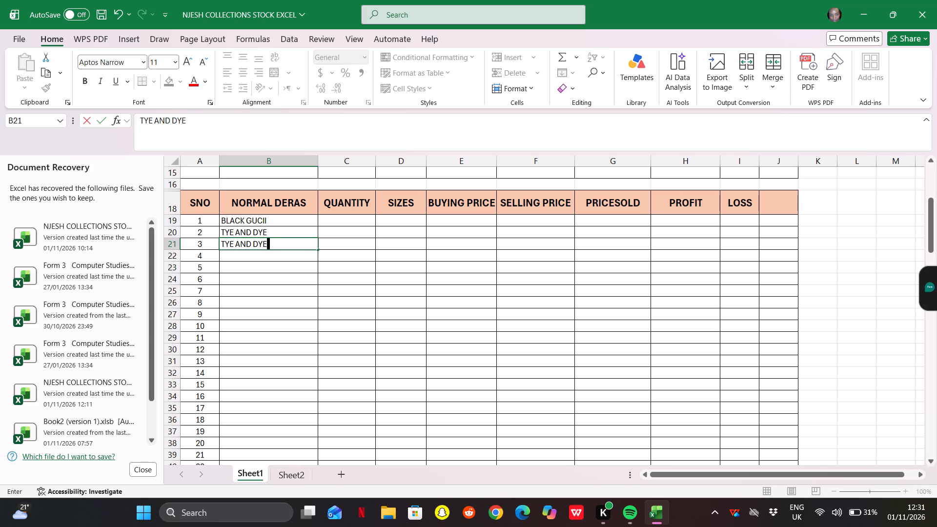
{"action": "key", "text": "Return"}
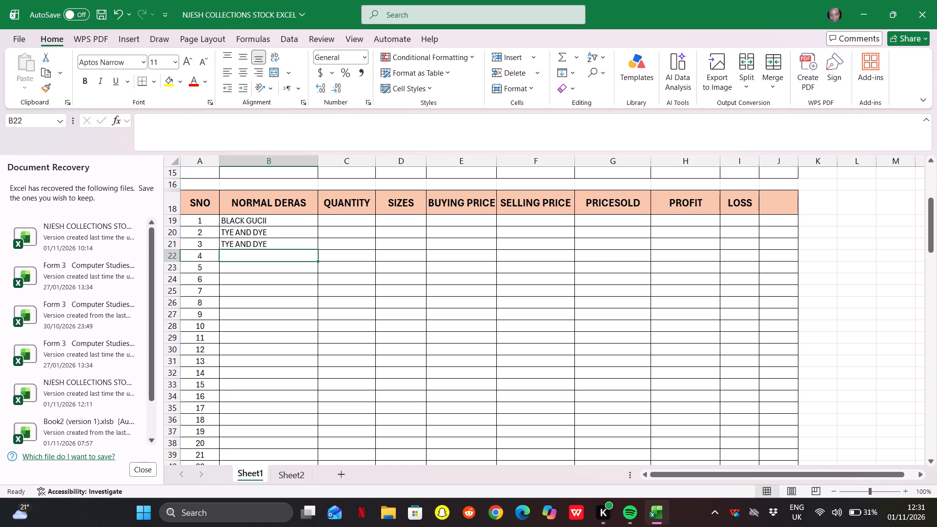
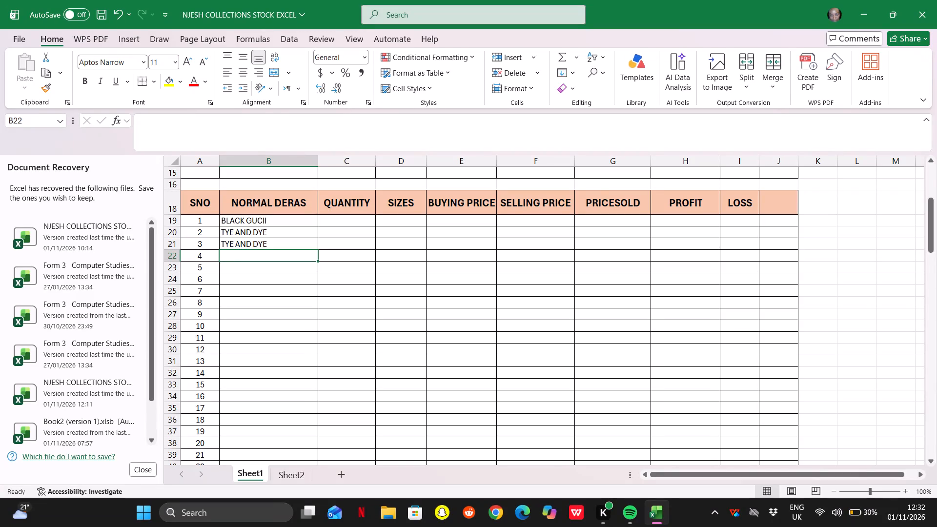
Extend the item name in cell B20, beside serial number 2, to TYE AND DYE-PINK.
{"action": "double_click", "coordinate": [271, 235]}
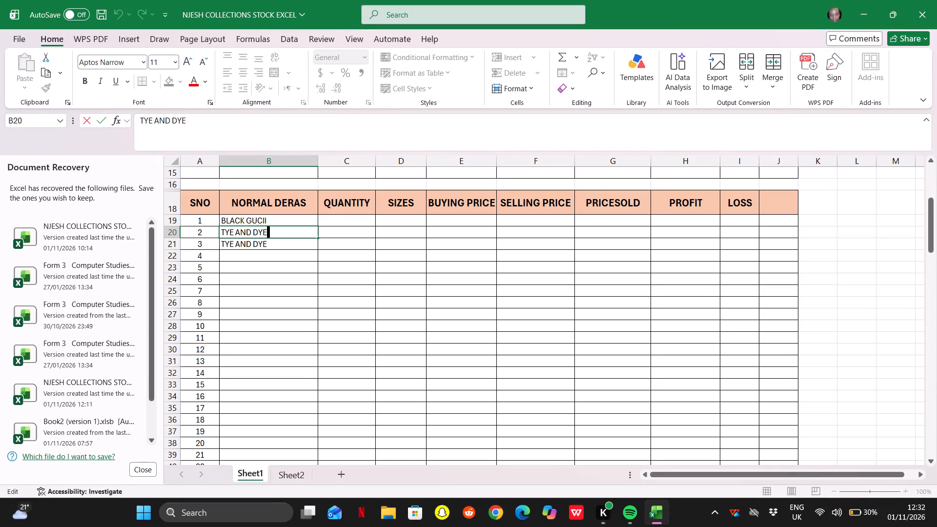
{"action": "type", "text": "-PINK"}
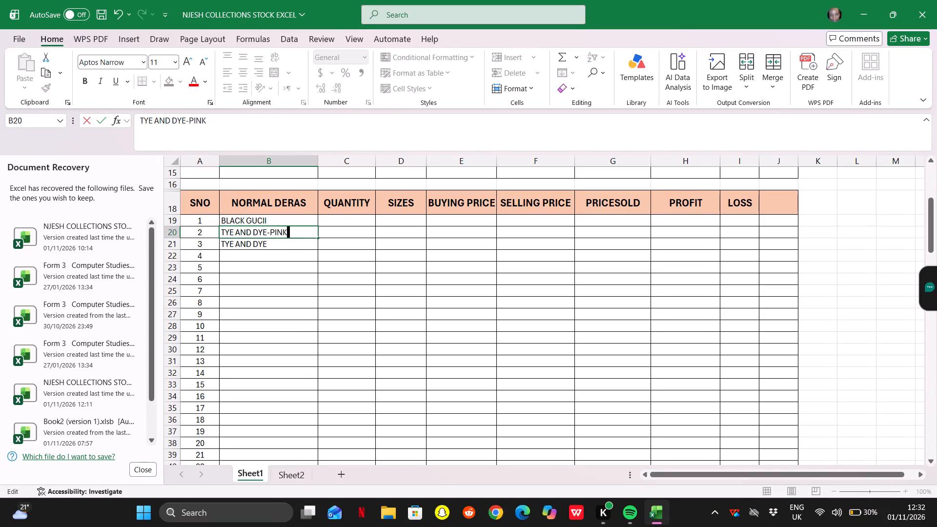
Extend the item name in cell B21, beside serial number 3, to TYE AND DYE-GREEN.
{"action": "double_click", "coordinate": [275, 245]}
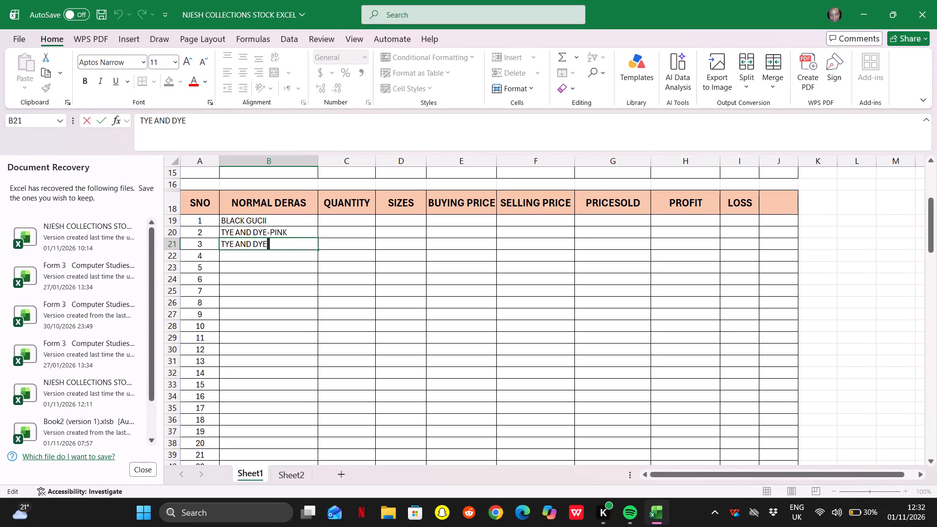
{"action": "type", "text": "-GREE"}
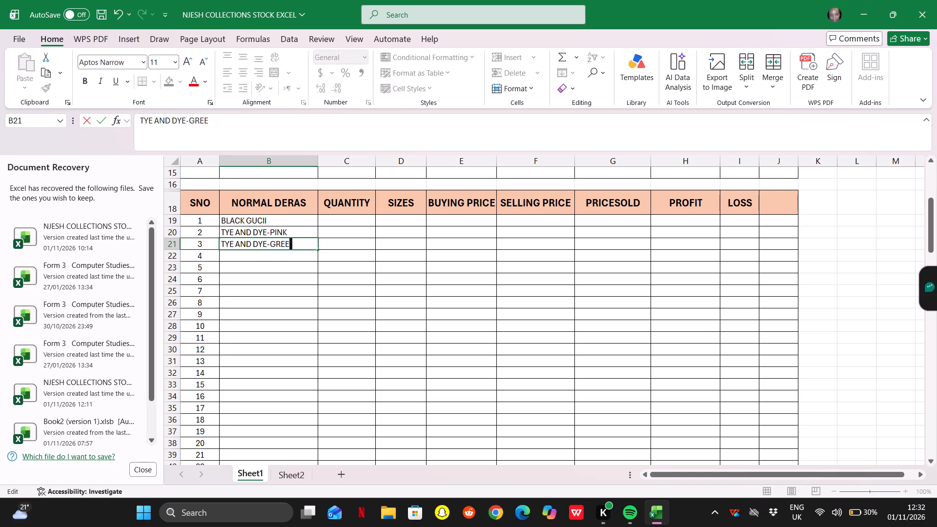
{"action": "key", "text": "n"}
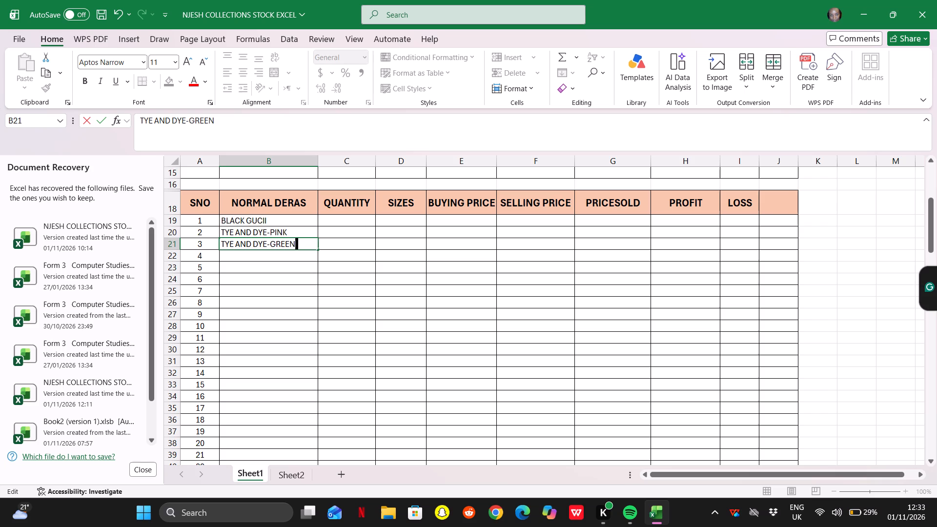
Replace the item name in cell B21, beside serial number 3, with TYE AND DYEGREEN.
{"action": "left_click", "coordinate": [263, 251]}
{"action": "type", "text": "TYE AND DYE"}
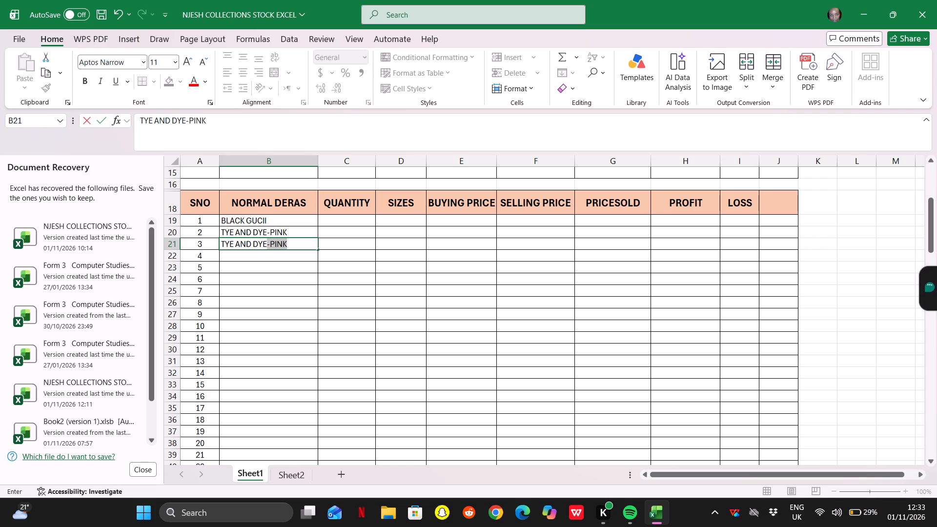
{"action": "key", "text": "BackSpace"}
{"action": "type", "text": "GREE"}
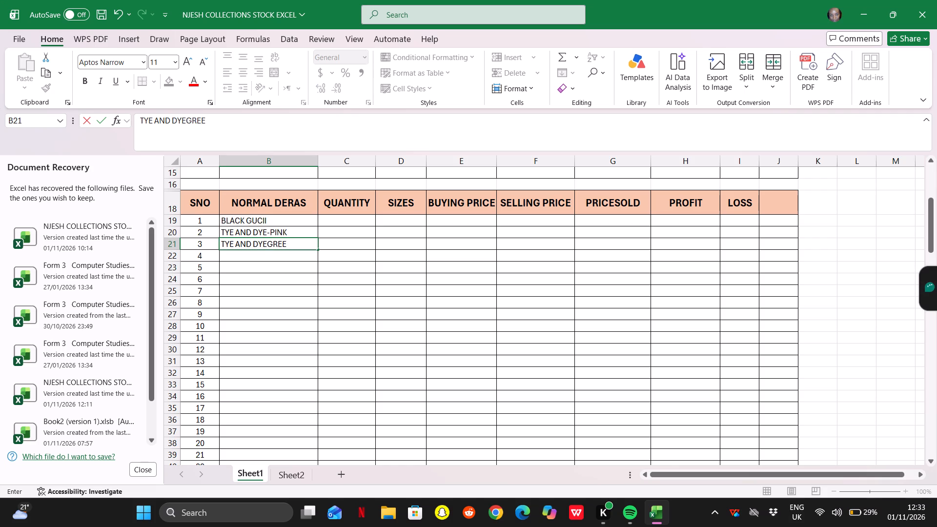
{"action": "key", "text": "n"}
Enter TYE AND DYE BLACK in cell B22 and TYE AND DYE in cell B23, for serial numbers 4 and 5.
{"action": "left_click", "coordinate": [261, 256]}
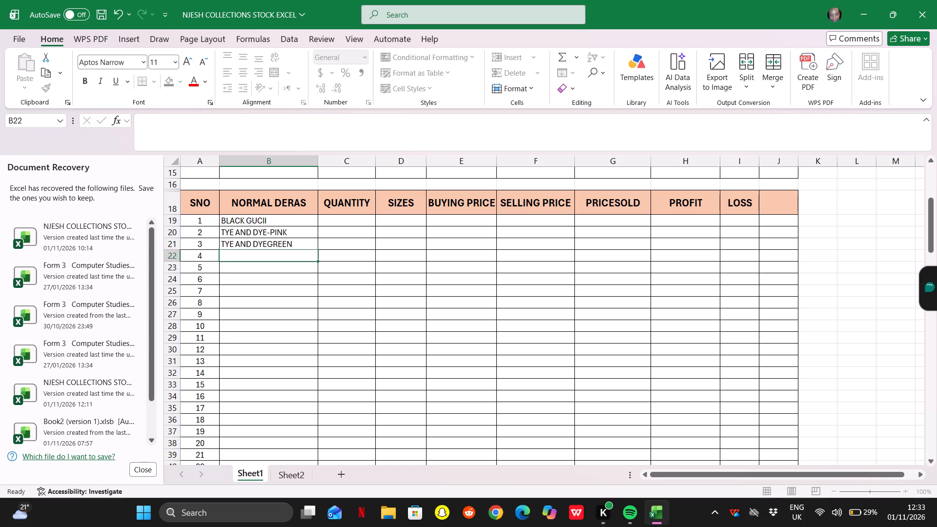
{"action": "type", "text": "TYE AND DYE BLACK"}
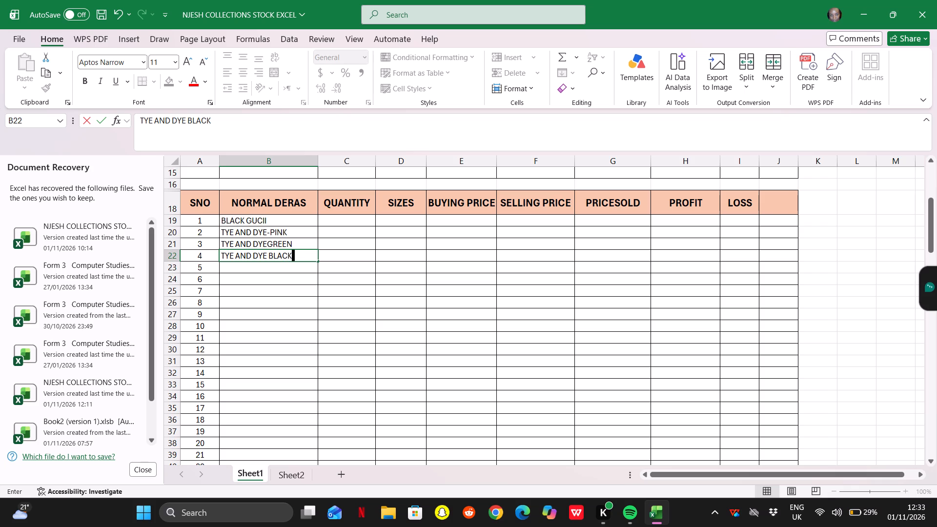
{"action": "key", "text": "Return"}
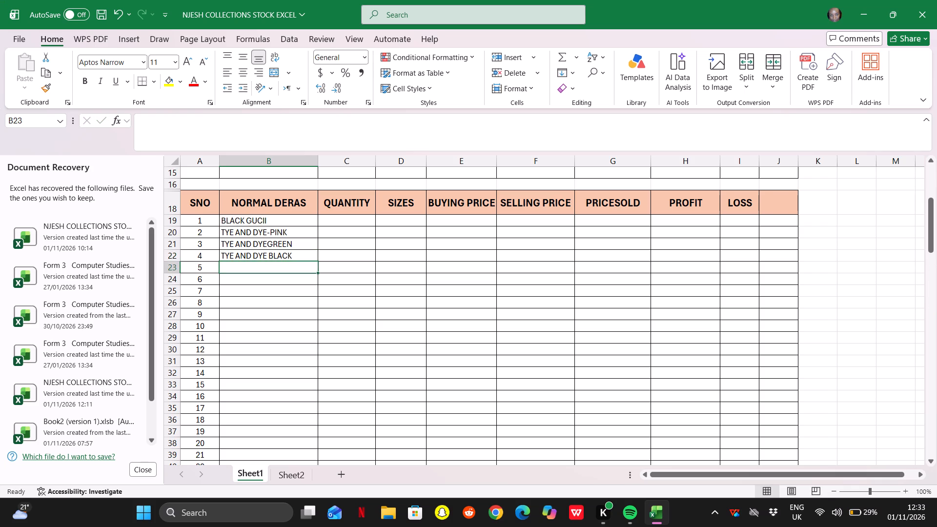
{"action": "type", "text": "TYE AND DYE"}
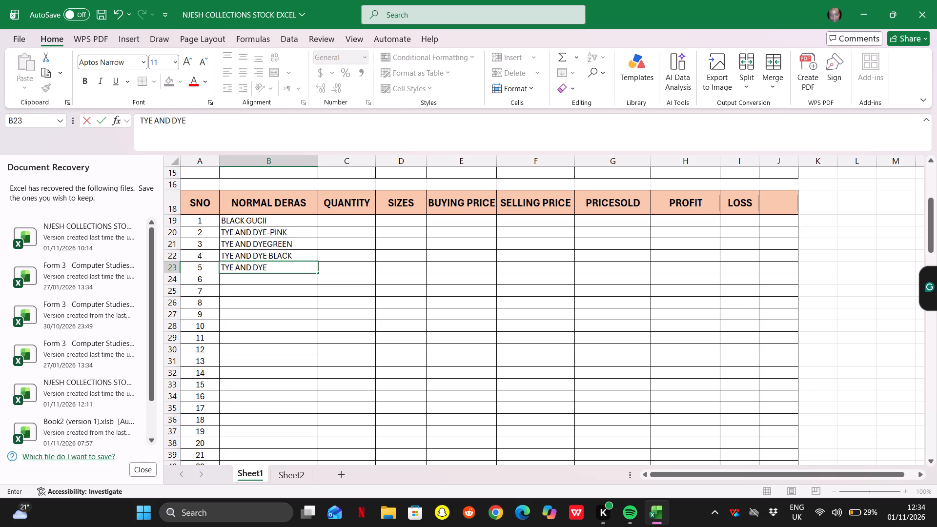
{"action": "key", "text": "Down"}
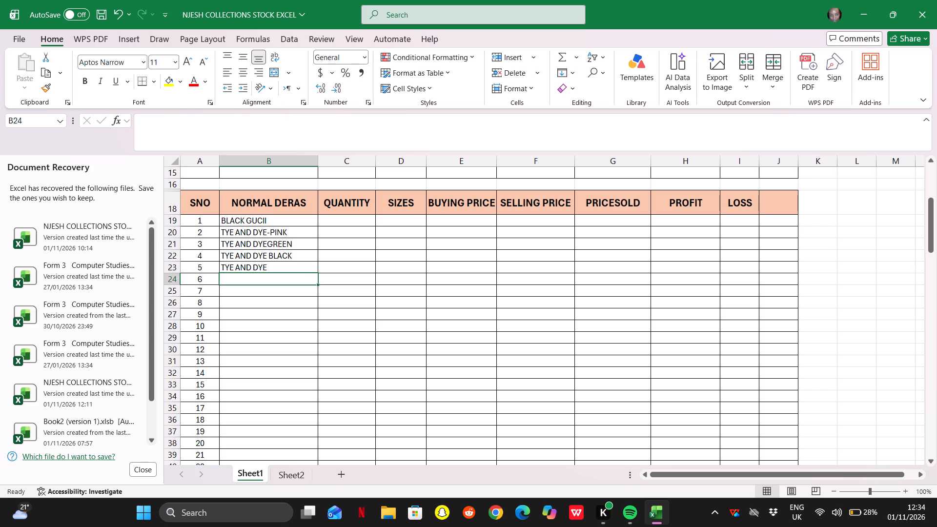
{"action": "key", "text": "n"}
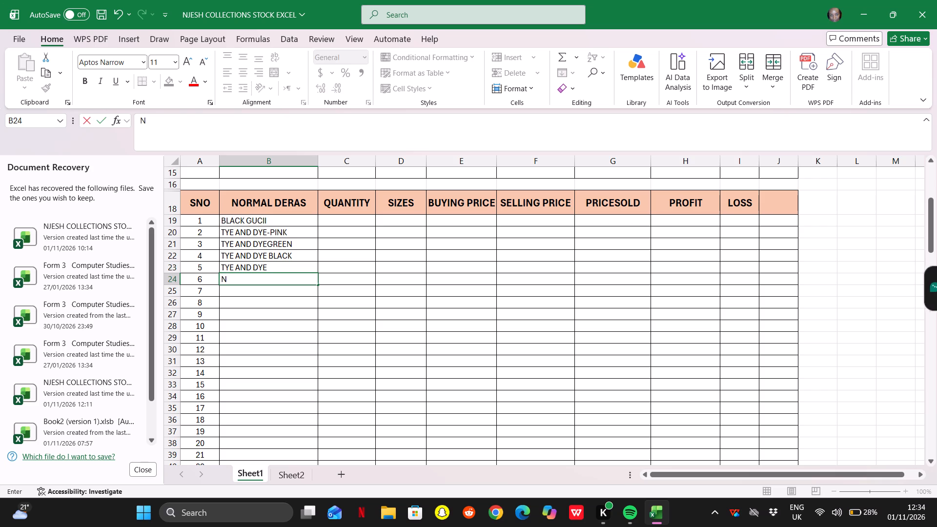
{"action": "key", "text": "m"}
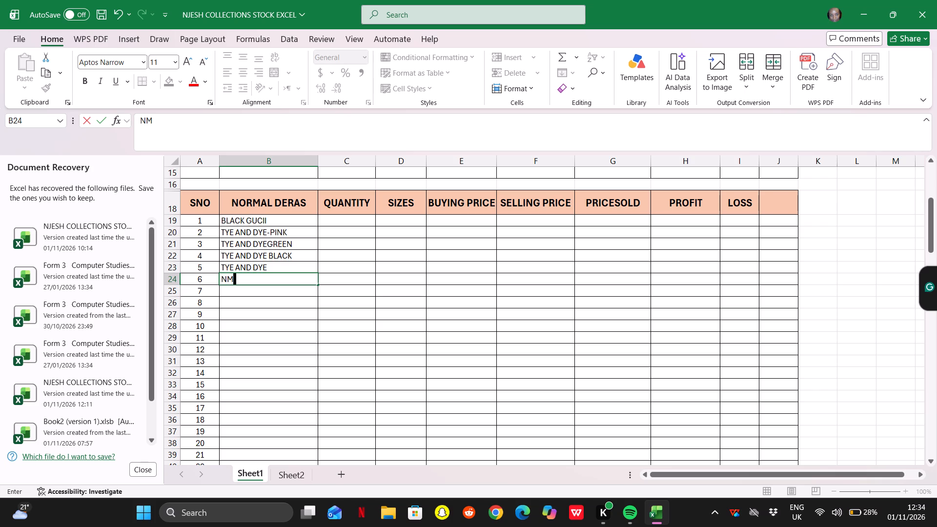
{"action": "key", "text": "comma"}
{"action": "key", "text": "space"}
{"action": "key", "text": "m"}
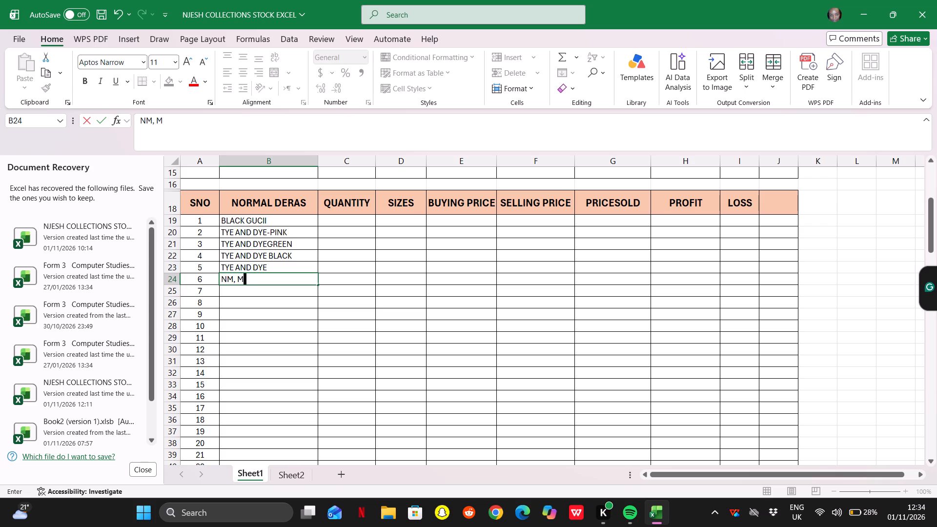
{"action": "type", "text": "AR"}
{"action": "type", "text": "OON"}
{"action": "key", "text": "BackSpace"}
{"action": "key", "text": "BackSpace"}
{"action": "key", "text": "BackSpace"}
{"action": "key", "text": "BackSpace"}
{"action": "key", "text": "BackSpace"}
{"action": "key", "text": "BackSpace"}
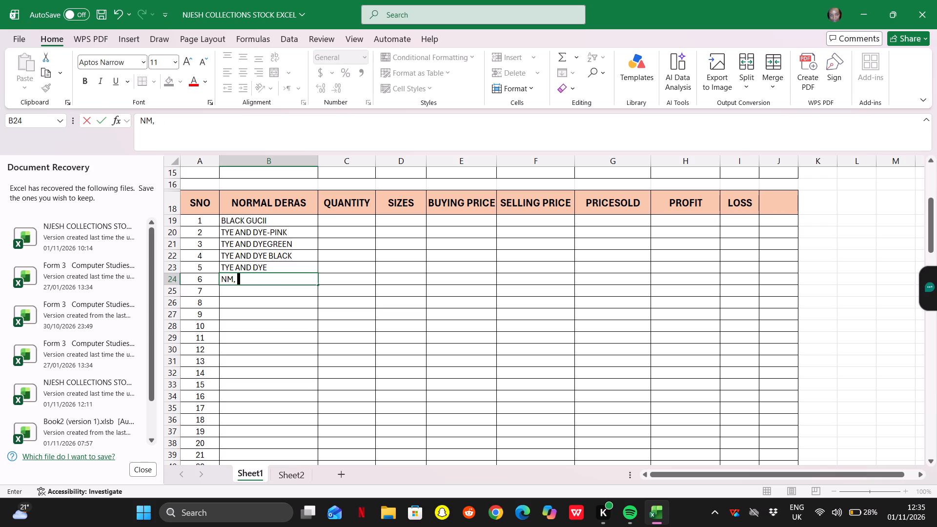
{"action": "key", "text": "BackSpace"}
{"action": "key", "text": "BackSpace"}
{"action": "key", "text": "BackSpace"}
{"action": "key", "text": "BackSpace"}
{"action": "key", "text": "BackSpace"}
Enter TYE AND DYE as the item name in cell B24, beside serial number 6.
{"action": "type", "text": "TYE AND DYE"}
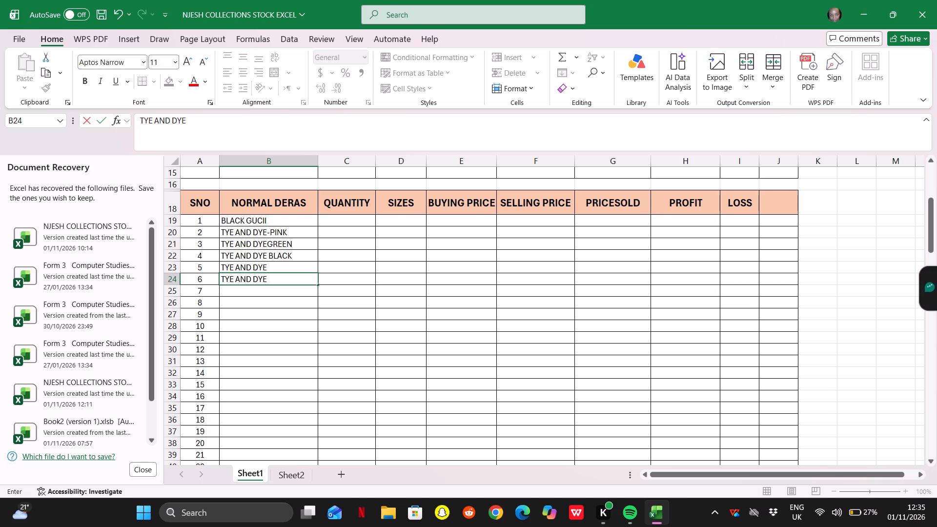
Add colour suffixes so cell B23 reads TYE AND DYE-RED and cell B22 reads TYE AND DYE -BLACK.
{"action": "double_click", "coordinate": [284, 265]}
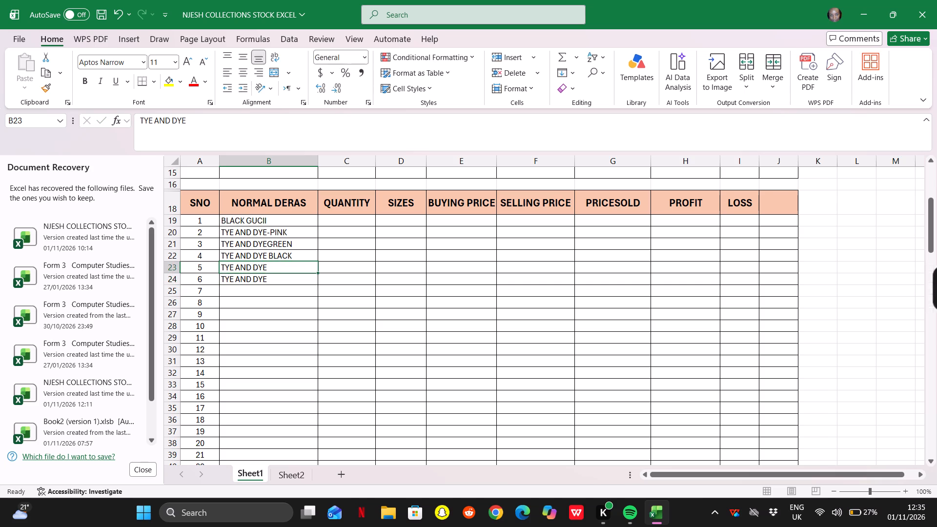
{"action": "type", "text": "-RED"}
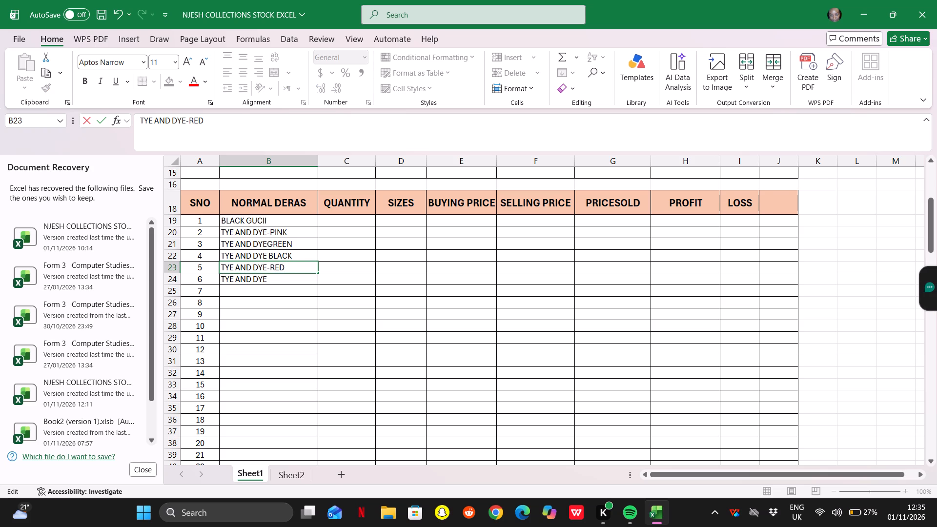
{"action": "double_click", "coordinate": [270, 257]}
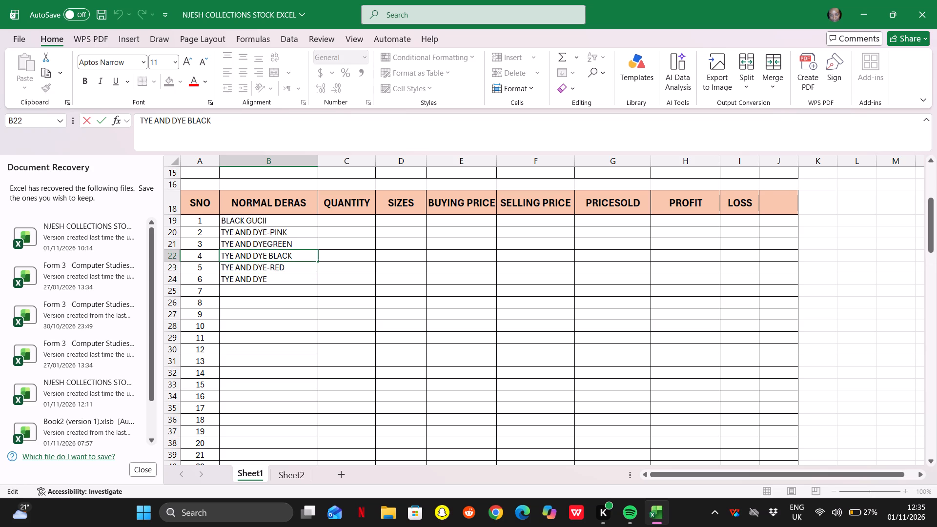
{"action": "key", "text": "minus"}
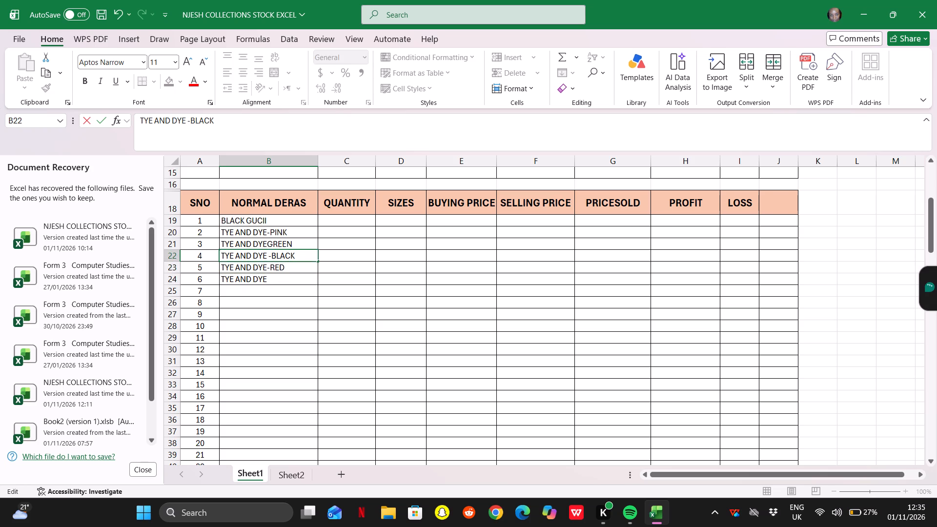
{"action": "left_click", "coordinate": [245, 289]}
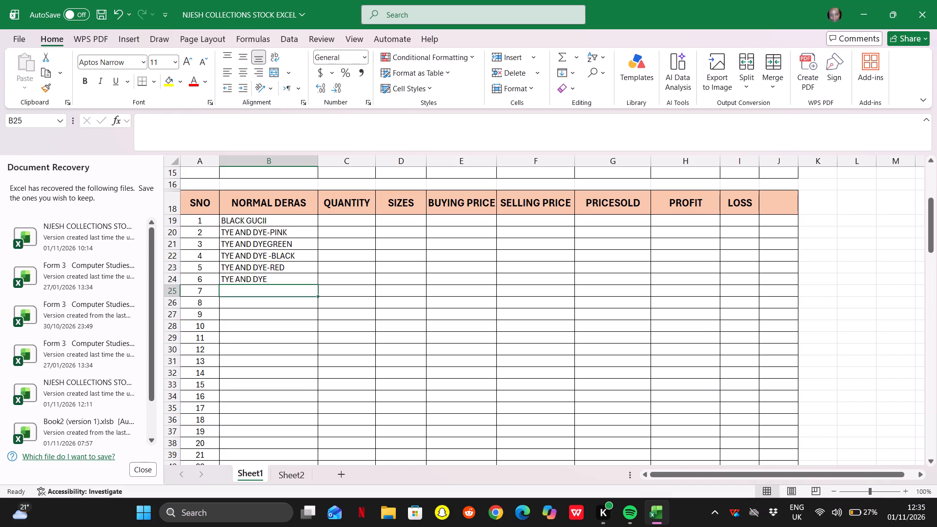
Save the stock workbook.
{"action": "key", "text": "ctrl+s"}
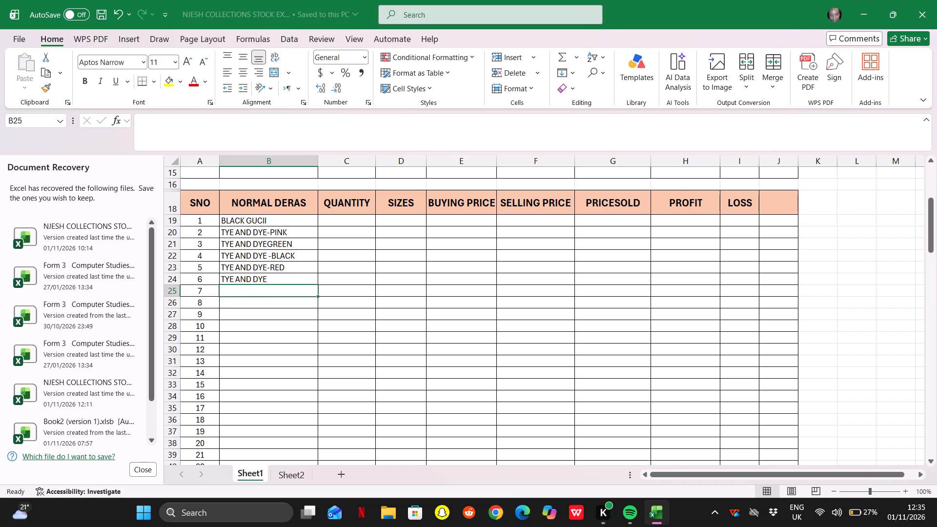
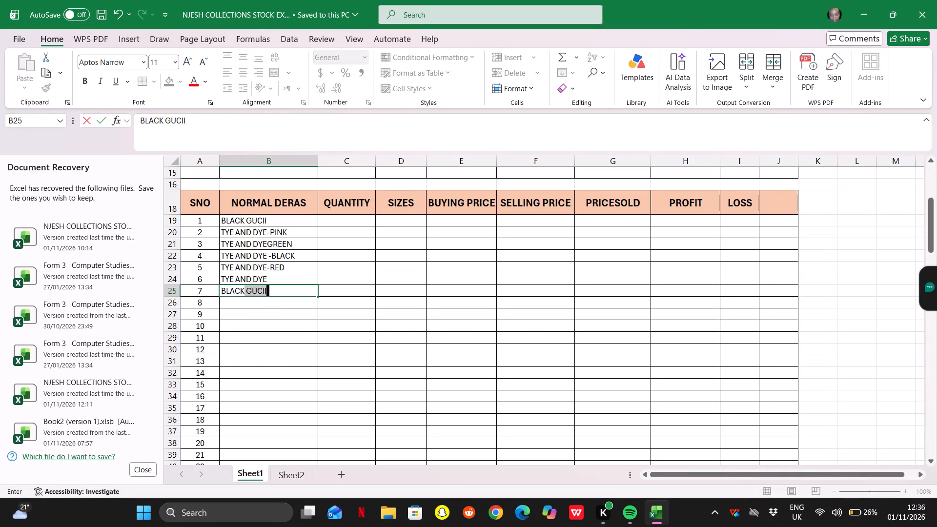
Enter RED in cell B26 and YELLOW in cell B27 as the item names for serial numbers 8 and 9.
{"action": "left_click", "coordinate": [258, 306]}
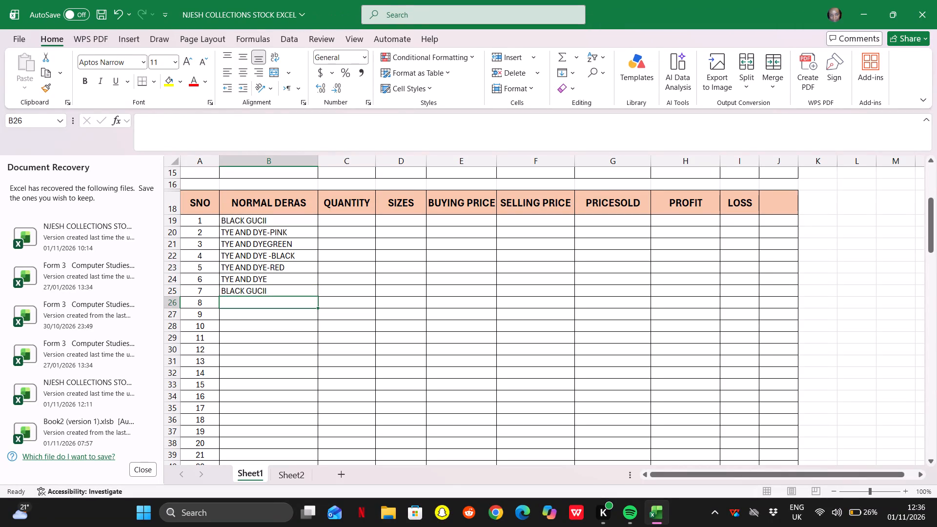
{"action": "type", "text": "RED"}
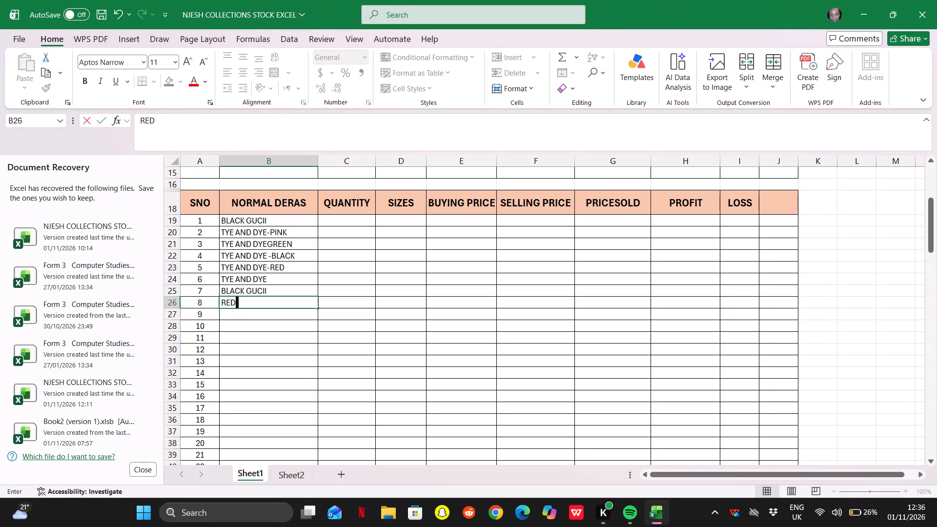
{"action": "left_click", "coordinate": [256, 312]}
{"action": "type", "text": "YELLOW"}
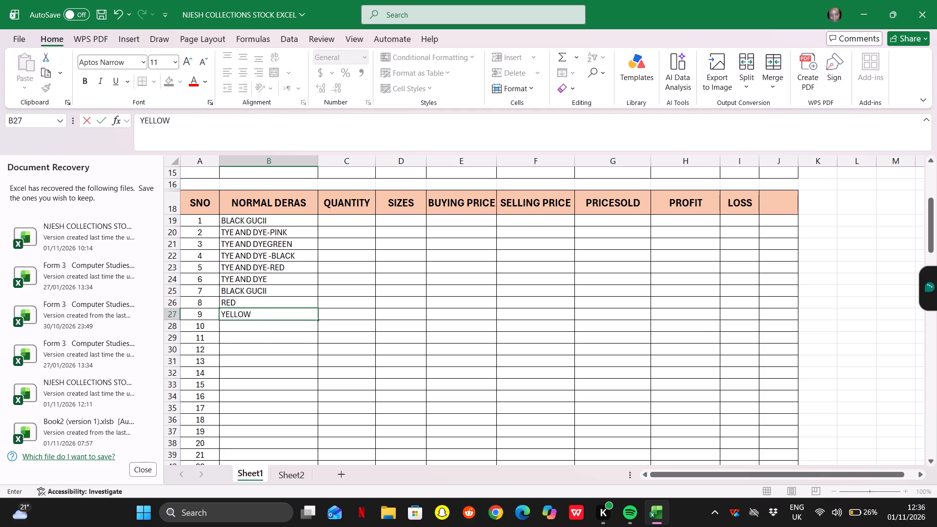
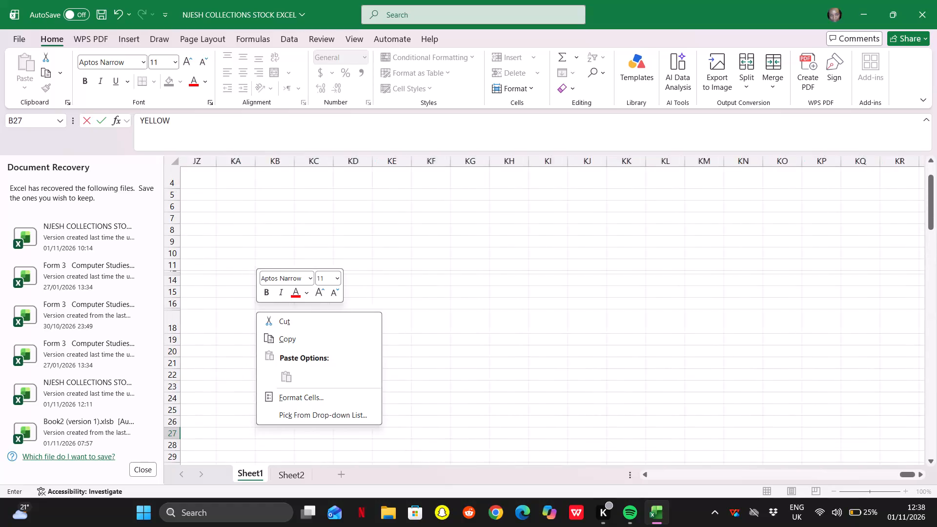
Enter BLACK STRIPPED in cell B28 and BLUE in cell B29 as the next item names in the NORMAL DERAS table.
{"action": "key", "text": "Up"}
{"action": "key", "text": "Up"}
{"action": "key", "text": "Up"}
{"action": "key", "text": "Up"}
{"action": "key", "text": "Up"}
{"action": "key", "text": "Up"}
{"action": "key", "text": "Up"}
{"action": "key", "text": "Up"}
{"action": "key", "text": "Up"}
{"action": "key", "text": "Up"}
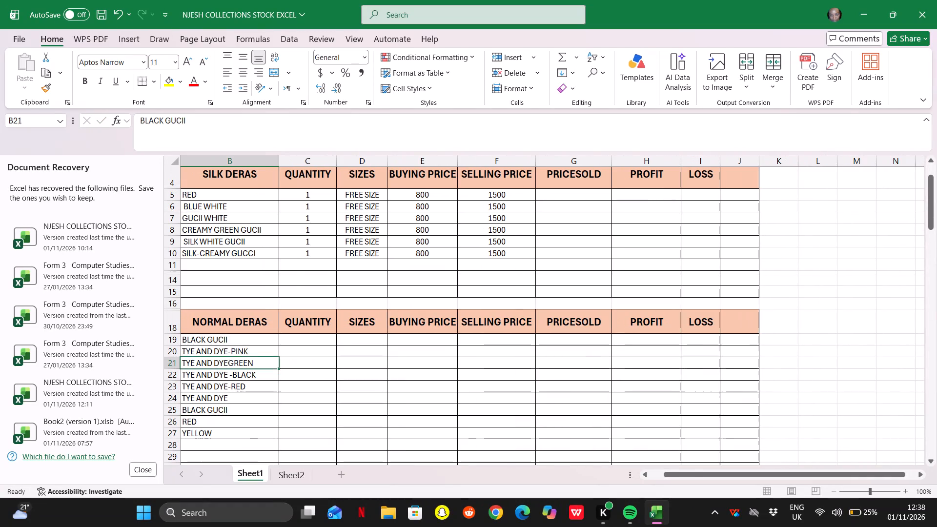
{"action": "left_click", "coordinate": [210, 447]}
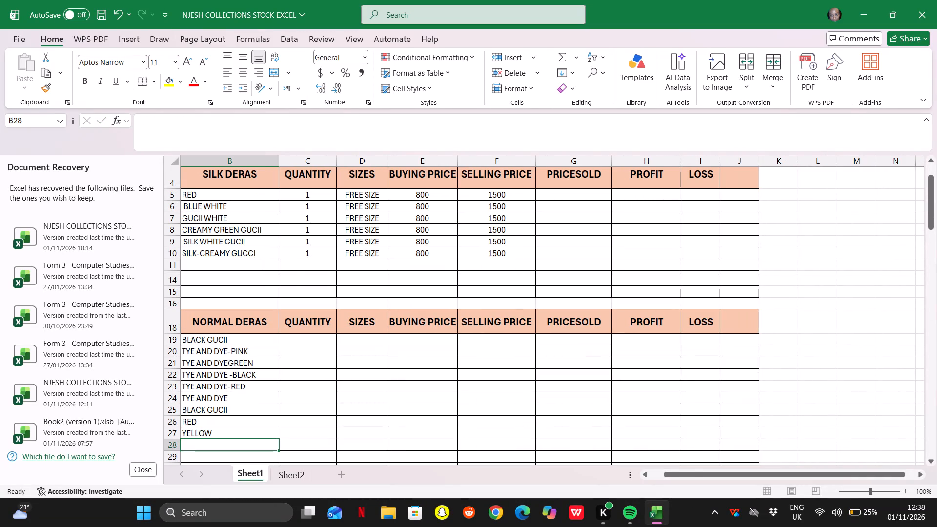
{"action": "type", "text": "BLACK"}
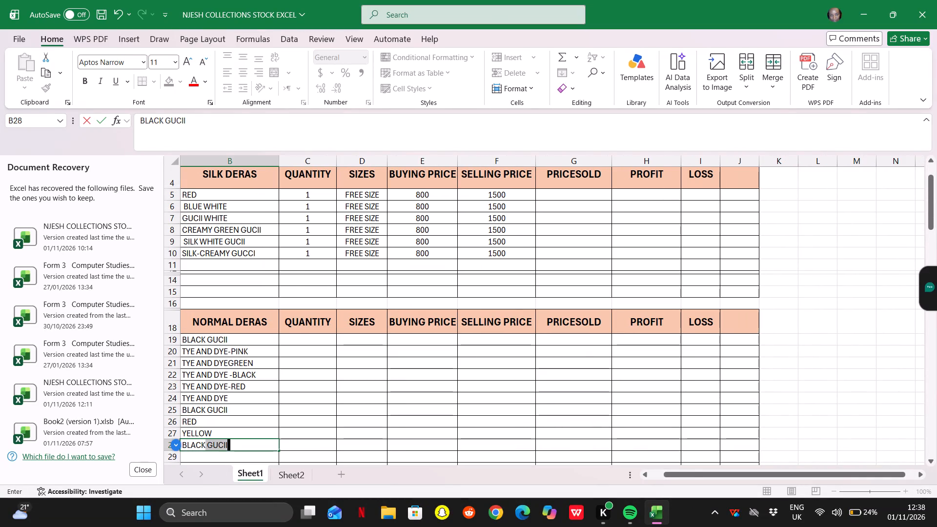
{"action": "key", "text": "space"}
{"action": "type", "text": "STRIPPED"}
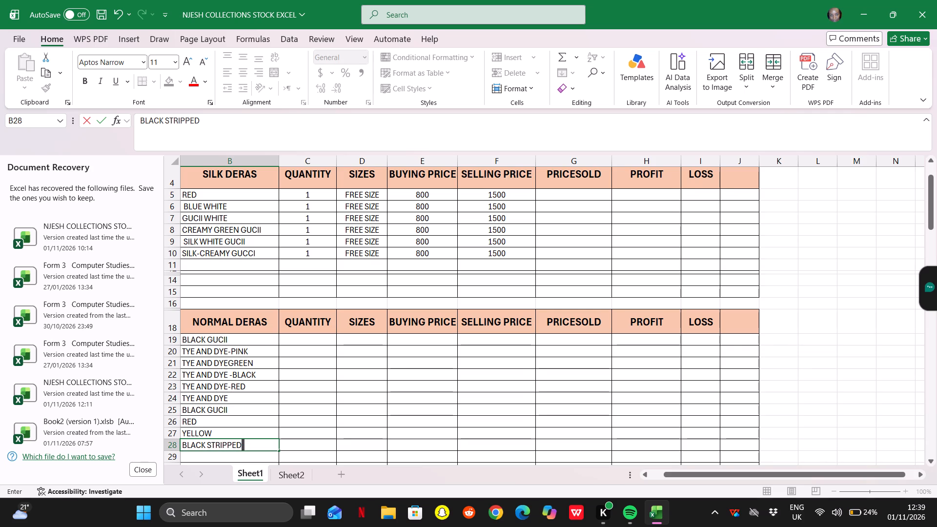
{"action": "left_click", "coordinate": [200, 460]}
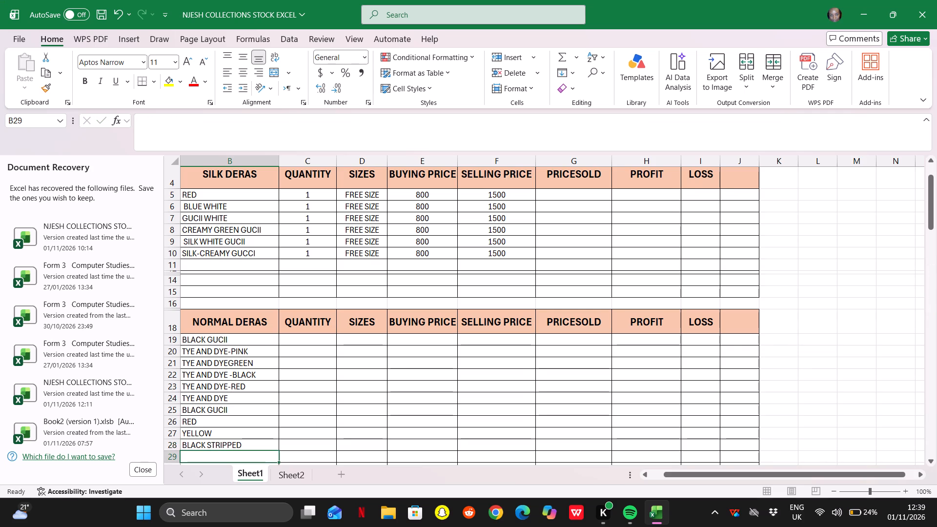
{"action": "type", "text": "BLUE"}
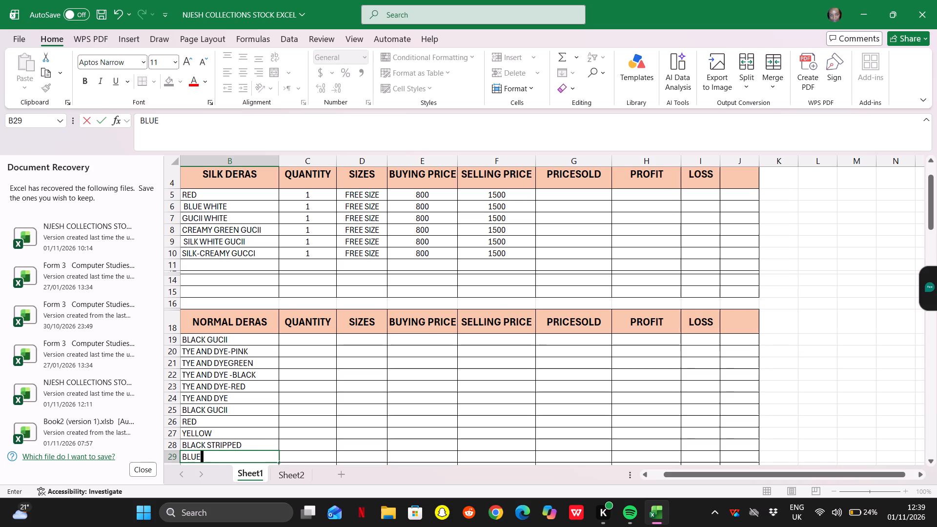
Enter the NORMAL DERAS quantities 1, 5, 8, 9 and 15 in cells C19 to C23.
{"action": "left_click", "coordinate": [315, 339]}
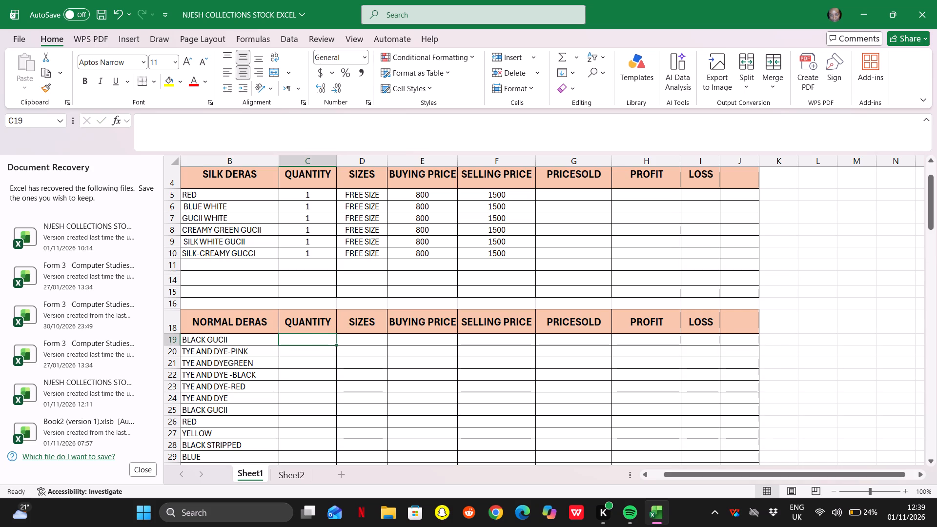
{"action": "key", "text": "1"}
{"action": "key", "text": "Down"}
{"action": "key", "text": "5"}
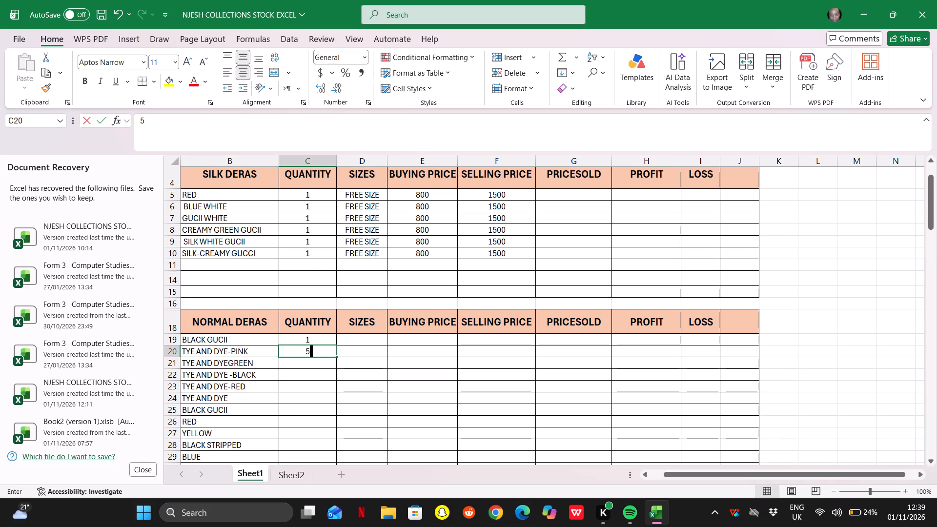
{"action": "key", "text": "Down"}
{"action": "key", "text": "8"}
{"action": "key", "text": "Down"}
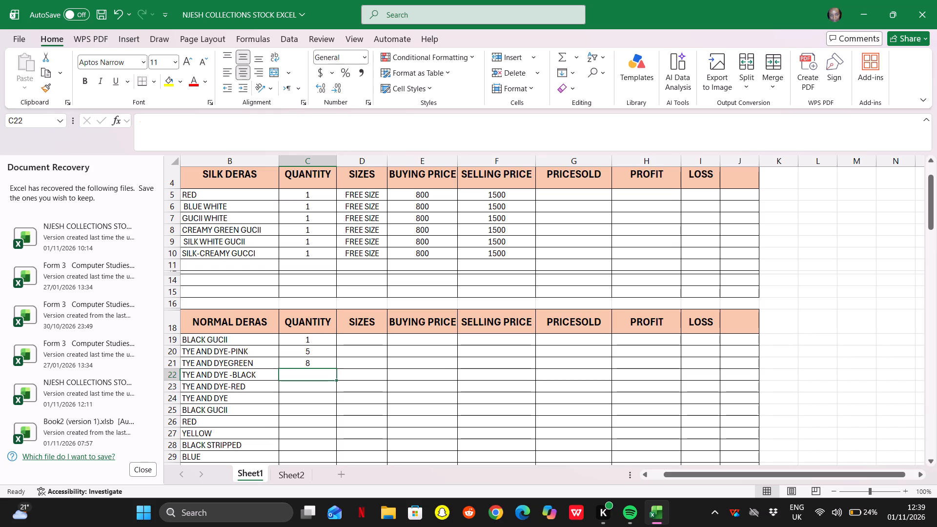
{"action": "key", "text": "9"}
{"action": "key", "text": "Down"}
{"action": "type", "text": "15"}
{"action": "key", "text": "Down"}
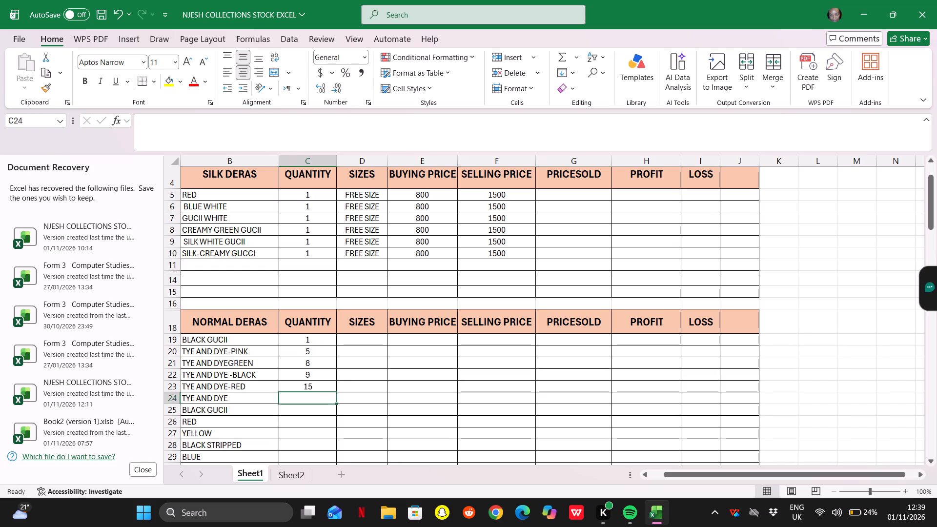
Continue the NORMAL DERAS quantities with 4, 6, 7, 2 and 1 in cells C24 to C28.
{"action": "key", "text": "4"}
{"action": "key", "text": "Down"}
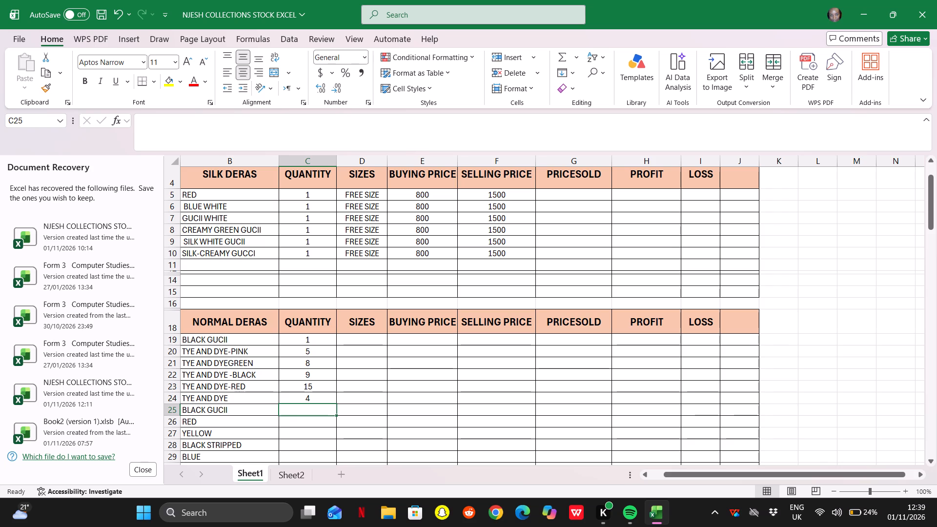
{"action": "key", "text": "6"}
{"action": "key", "text": "Down"}
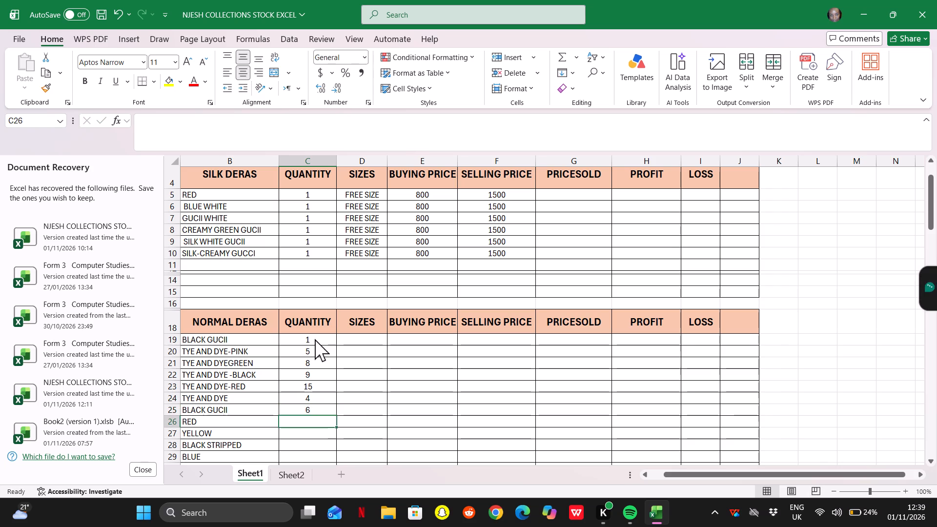
{"action": "key", "text": "7"}
{"action": "key", "text": "Down"}
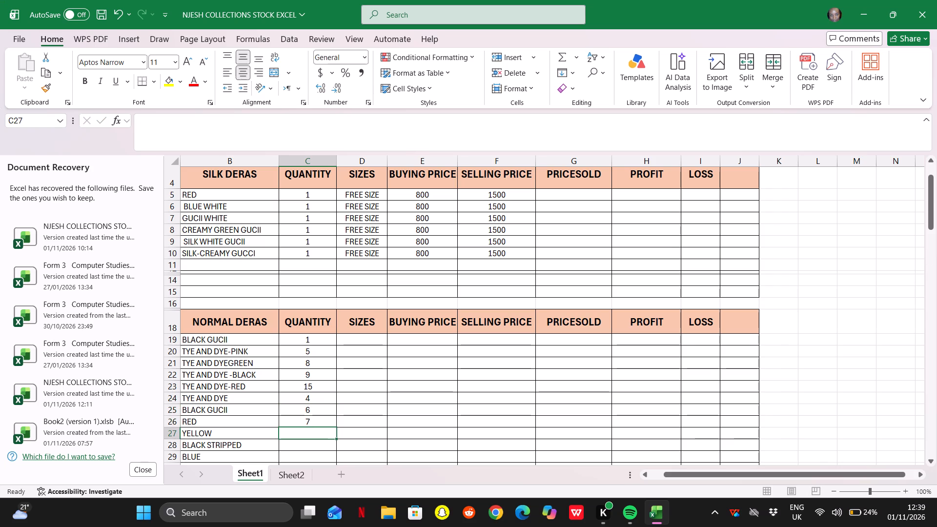
{"action": "key", "text": "2"}
{"action": "key", "text": "Down"}
{"action": "key", "text": "1"}
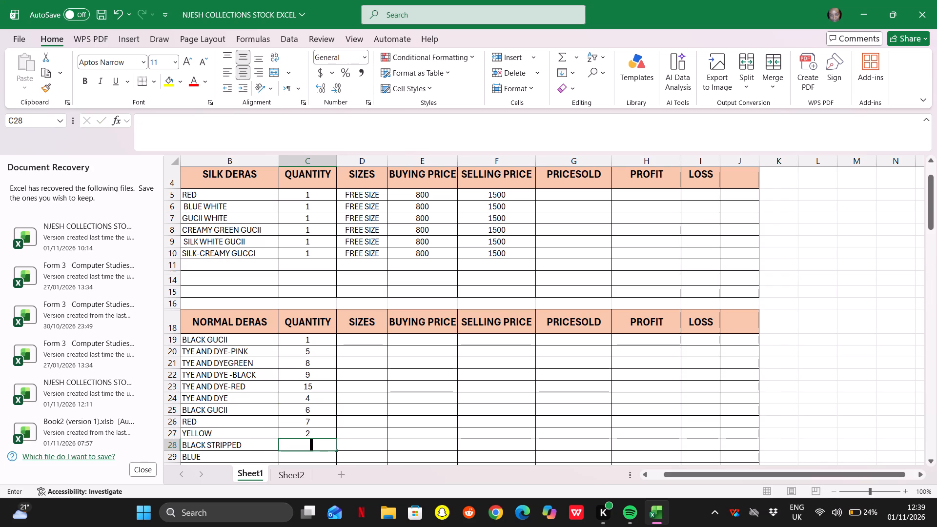
{"action": "key", "text": "Down"}
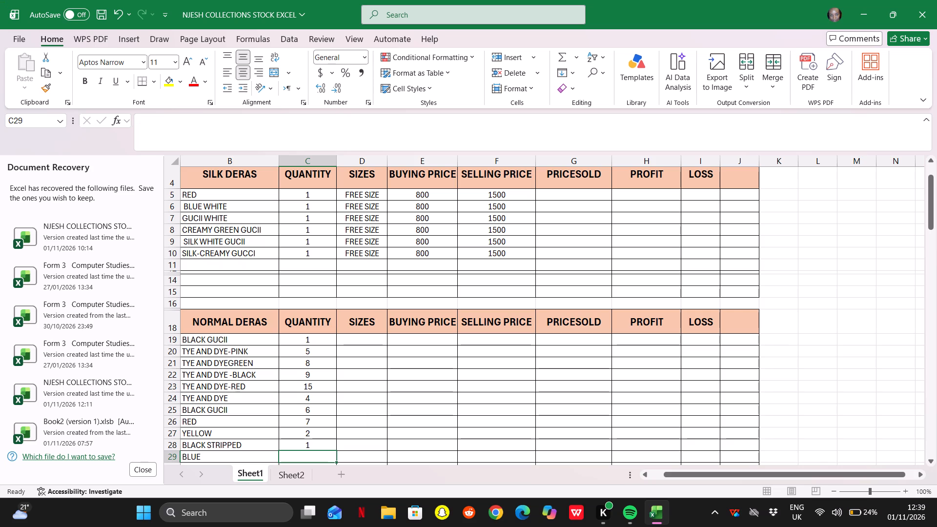
Save the workbook.
{"action": "key", "text": "ctrl+s"}
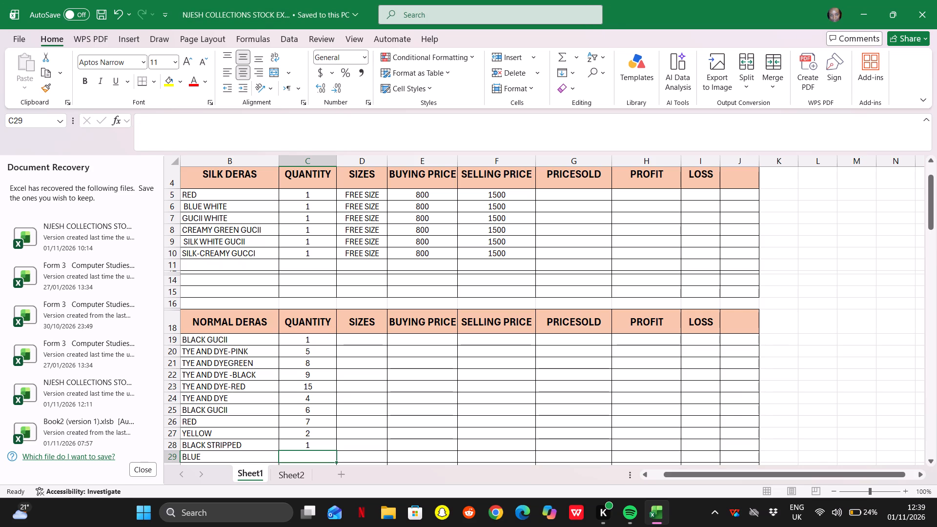
Enter FREE as the size for the first four NORMAL DERAS items, in cells D19 to D22.
{"action": "left_click", "coordinate": [360, 343]}
{"action": "type", "text": "FREE"}
{"action": "key", "text": "Down"}
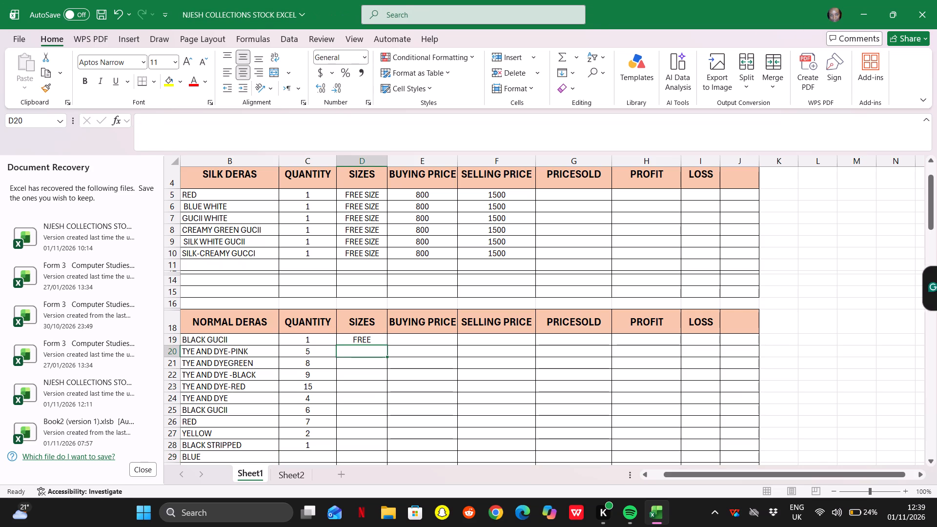
{"action": "type", "text": "FREE"}
{"action": "key", "text": "Down"}
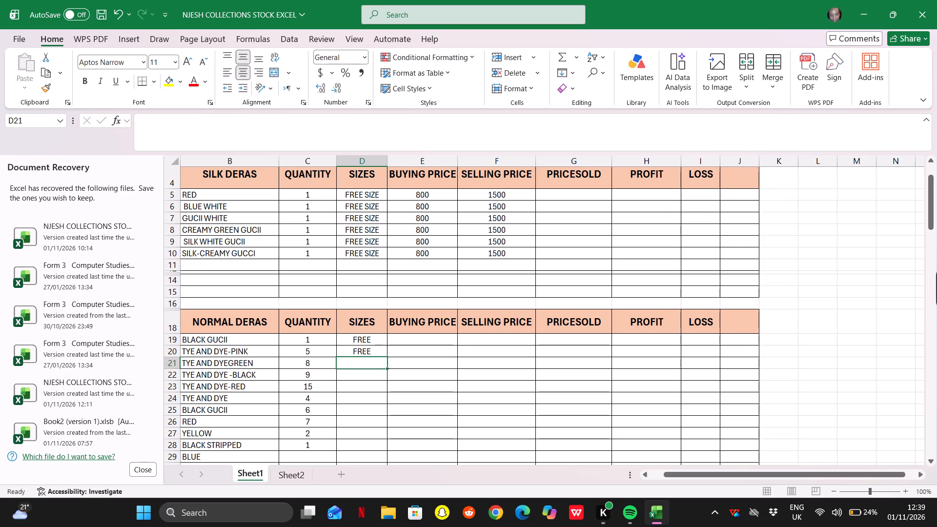
{"action": "type", "text": "FREE"}
{"action": "key", "text": "Down"}
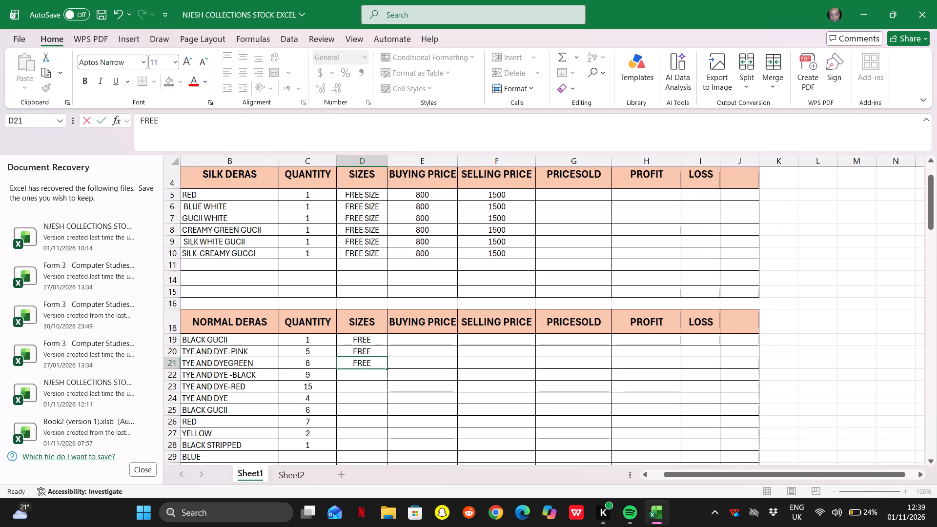
{"action": "key", "text": "f"}
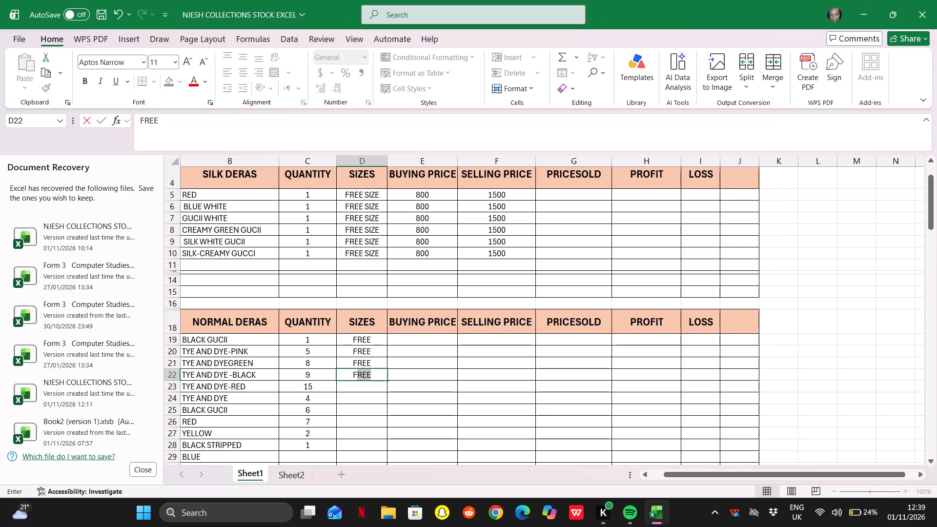
{"action": "key", "text": "Down"}
Enter FREE as the size for the next four NORMAL DERAS items, in cells D23 to D26.
{"action": "key", "text": "f"}
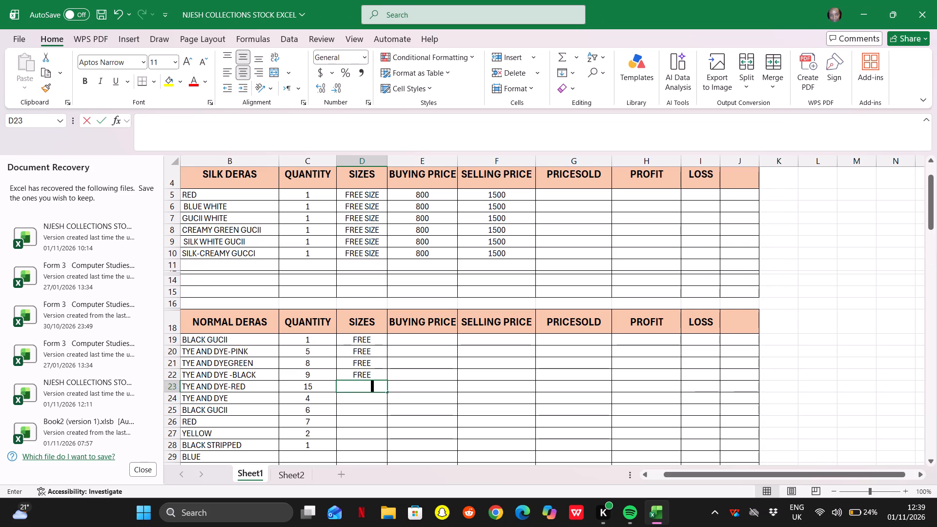
{"action": "key", "text": "Down"}
{"action": "key", "text": "f"}
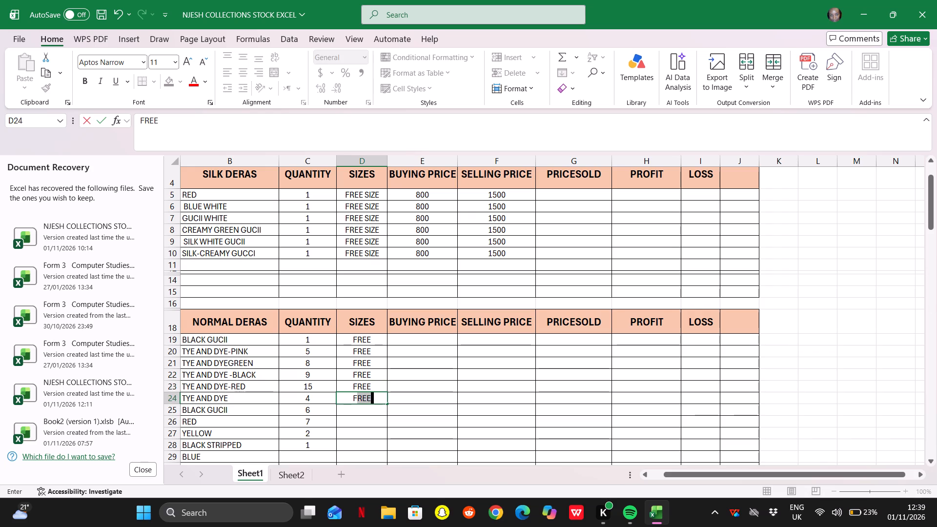
{"action": "key", "text": "Down"}
{"action": "key", "text": "f"}
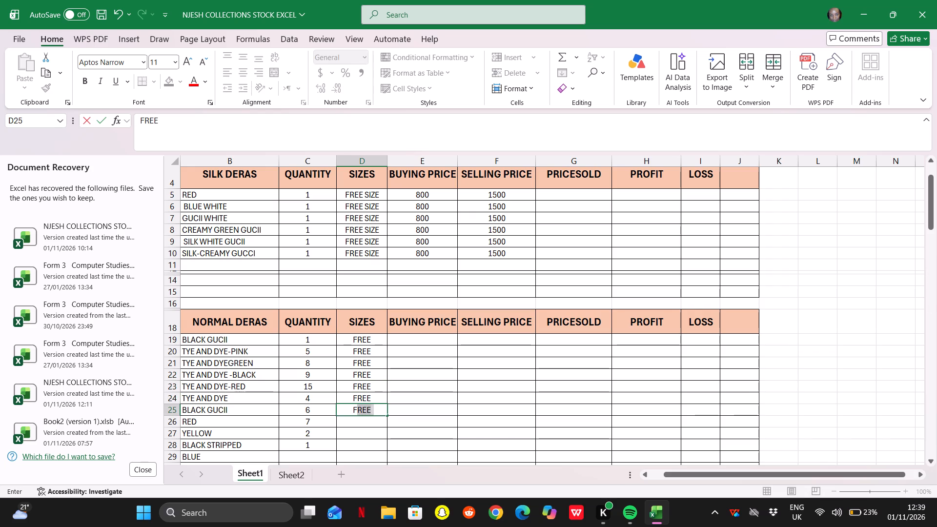
{"action": "key", "text": "Down"}
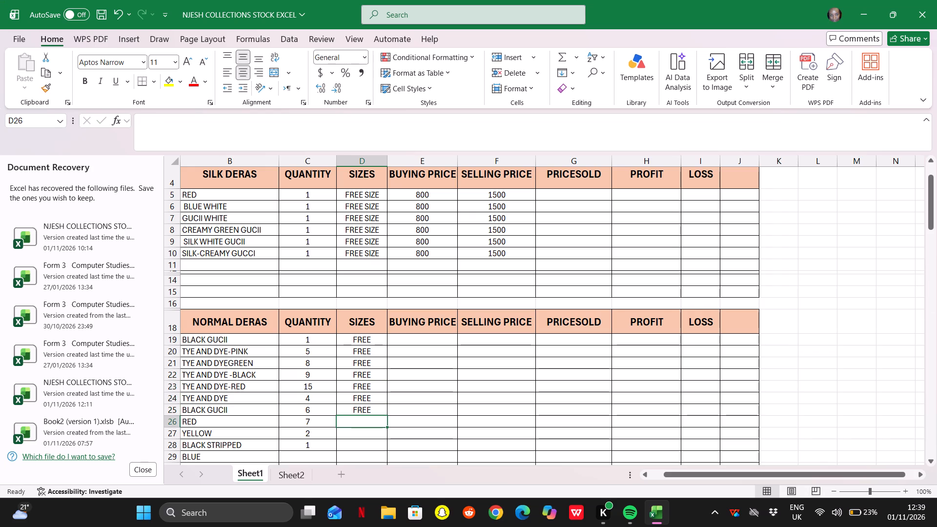
{"action": "key", "text": "f"}
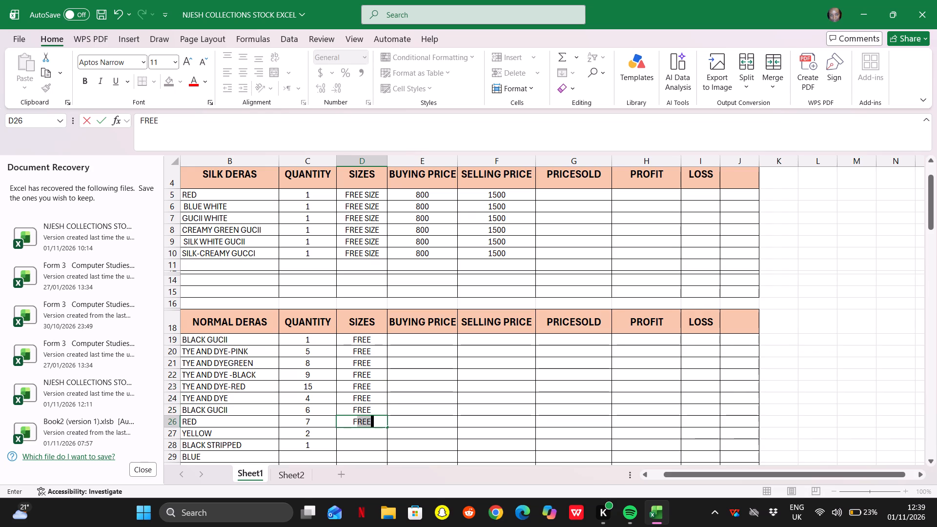
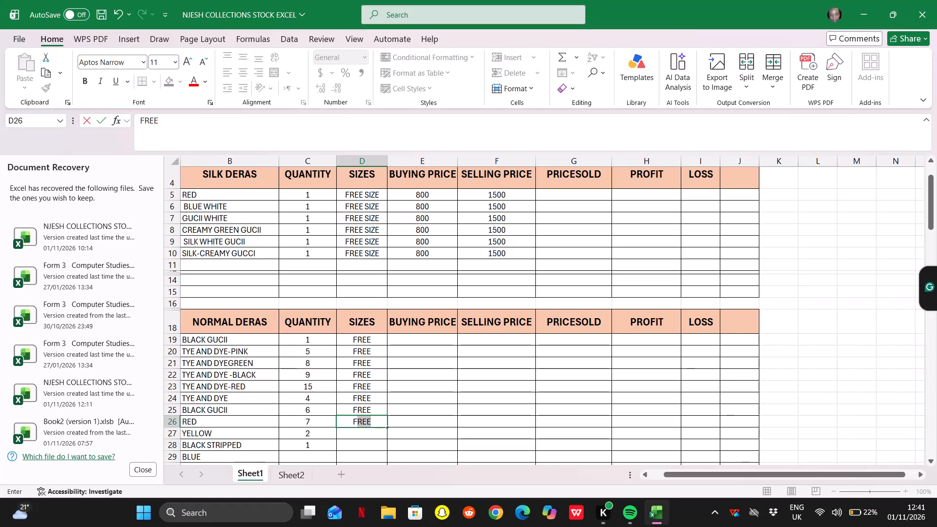
Enter 500 as the buying price for TYE AND DYE-PINK in cell E20 of the NORMAL DERAS table.
{"action": "left_click", "coordinate": [400, 346]}
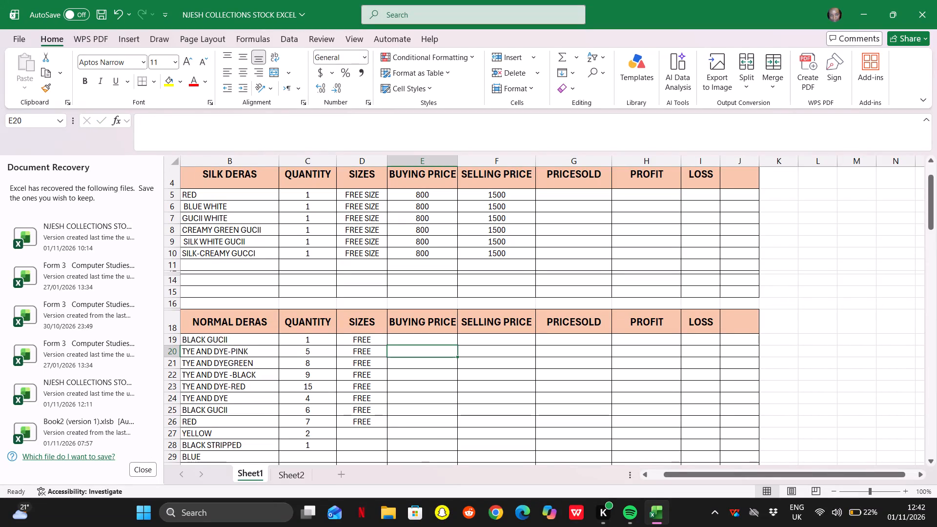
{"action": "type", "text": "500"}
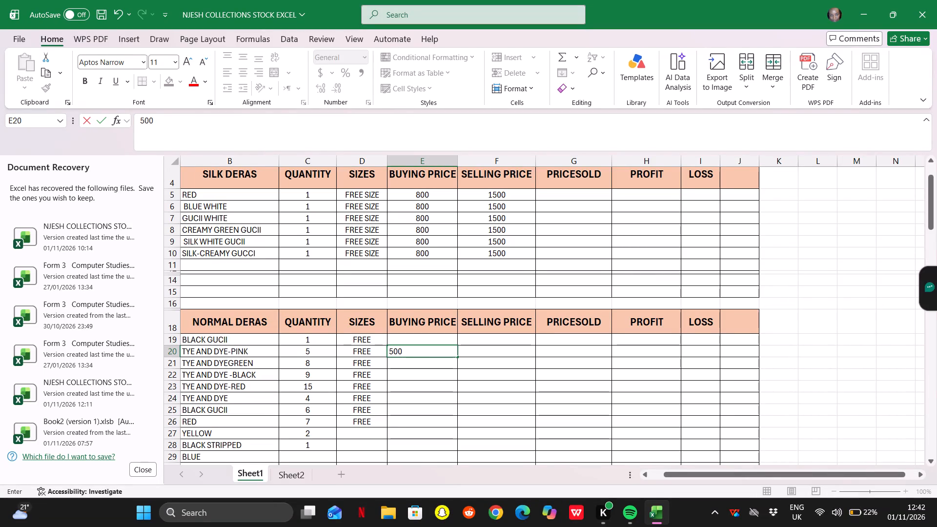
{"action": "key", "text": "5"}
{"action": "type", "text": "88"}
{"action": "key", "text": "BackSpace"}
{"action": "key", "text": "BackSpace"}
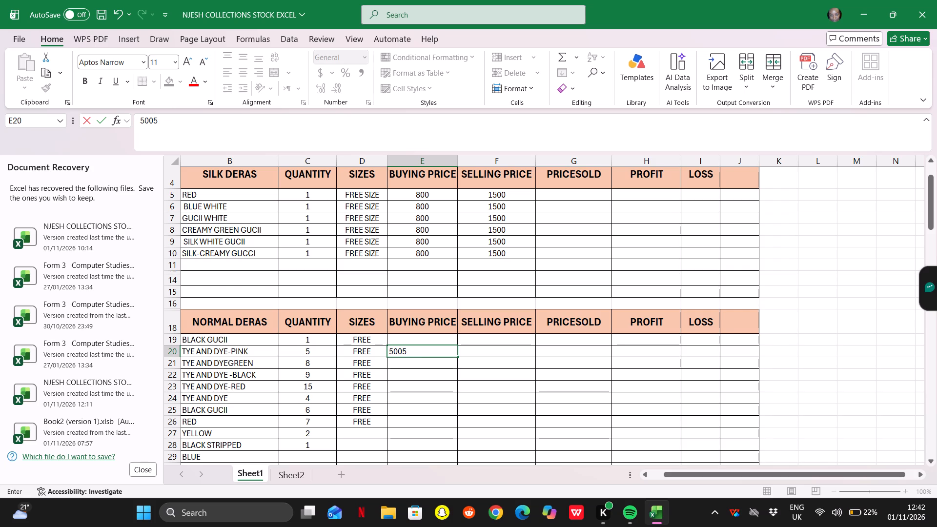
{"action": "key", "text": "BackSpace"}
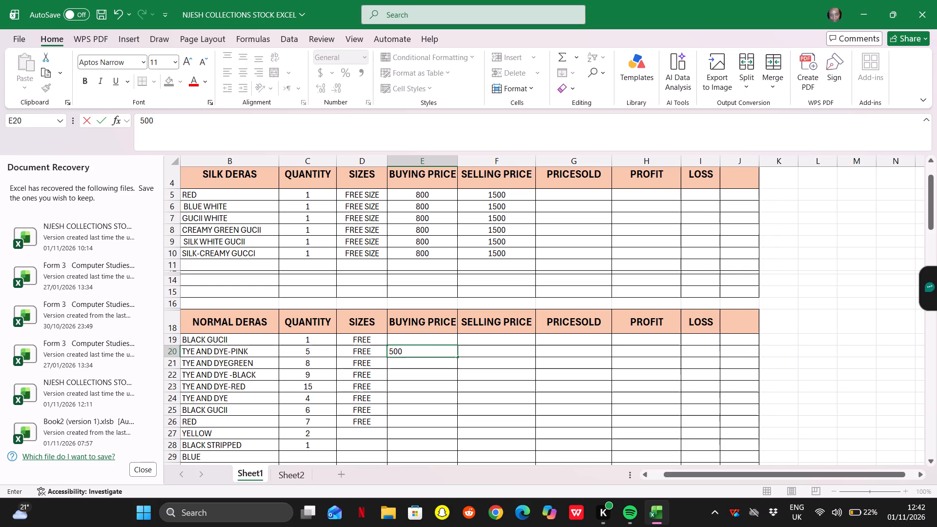
Enter 280 as the buying price for the first BLACK GUCII in cell E19 and TYE AND DYE -BLACK in cell E22.
{"action": "left_click", "coordinate": [418, 339]}
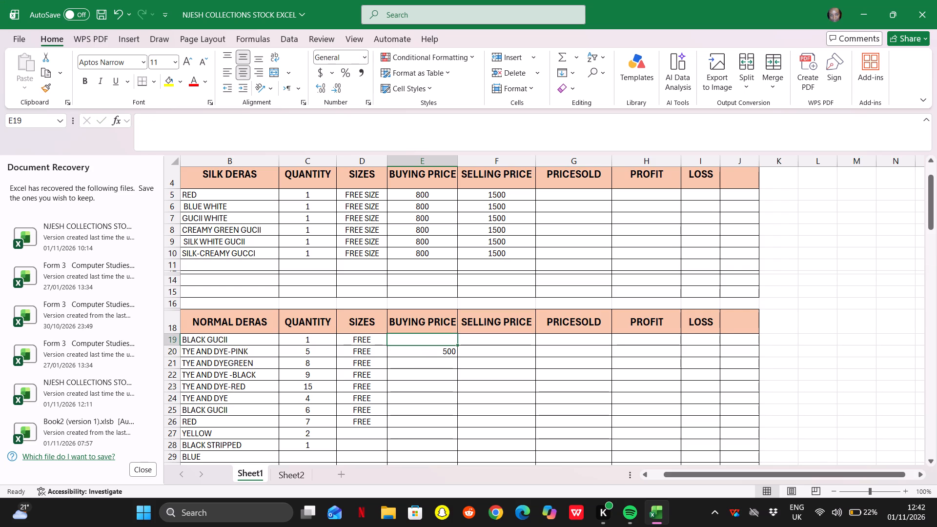
{"action": "key", "text": "2"}
{"action": "type", "text": "80"}
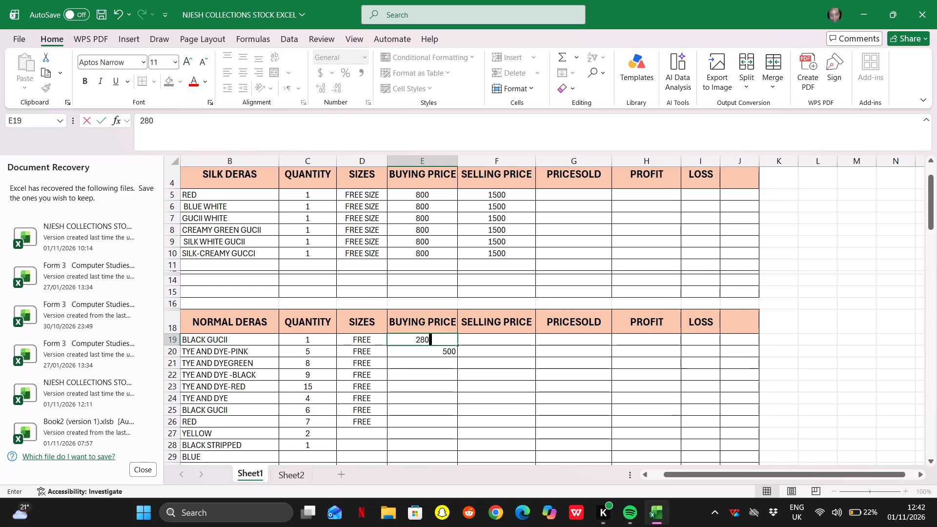
{"action": "left_click", "coordinate": [426, 370]}
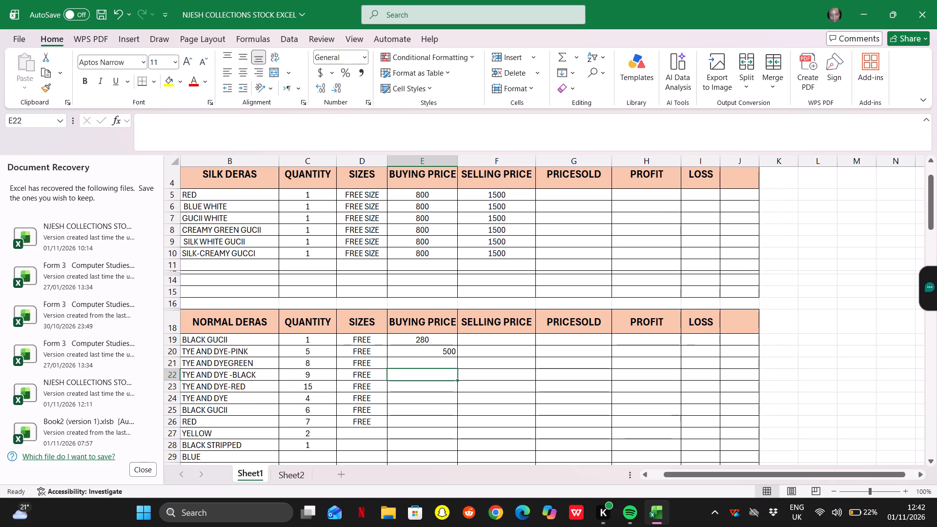
{"action": "key", "text": "2"}
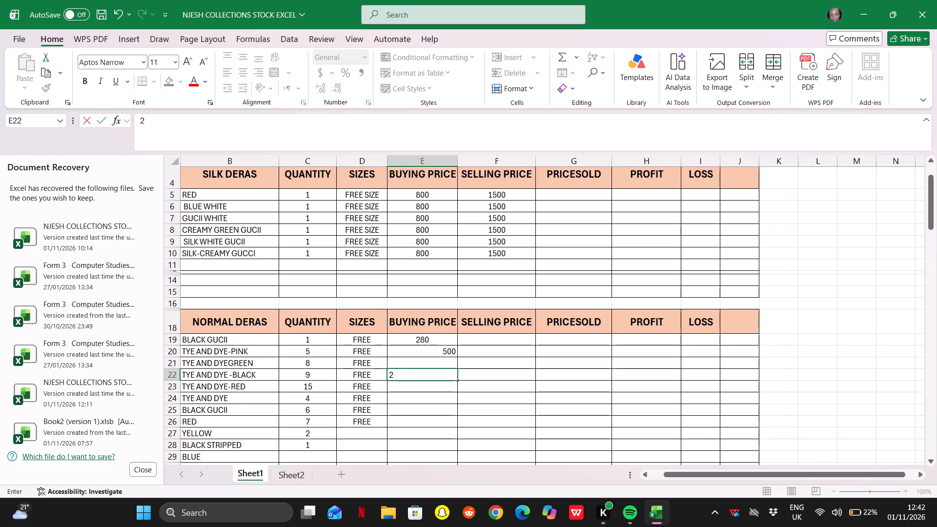
{"action": "type", "text": "80"}
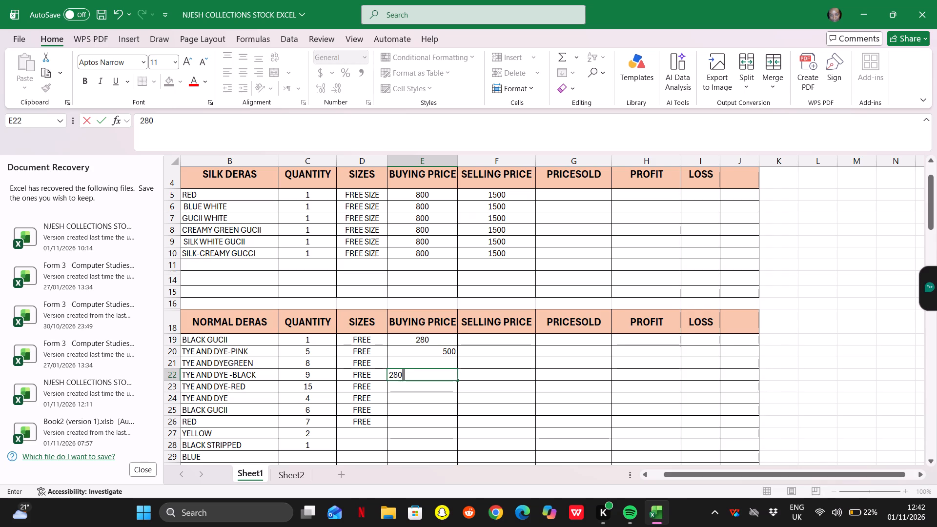
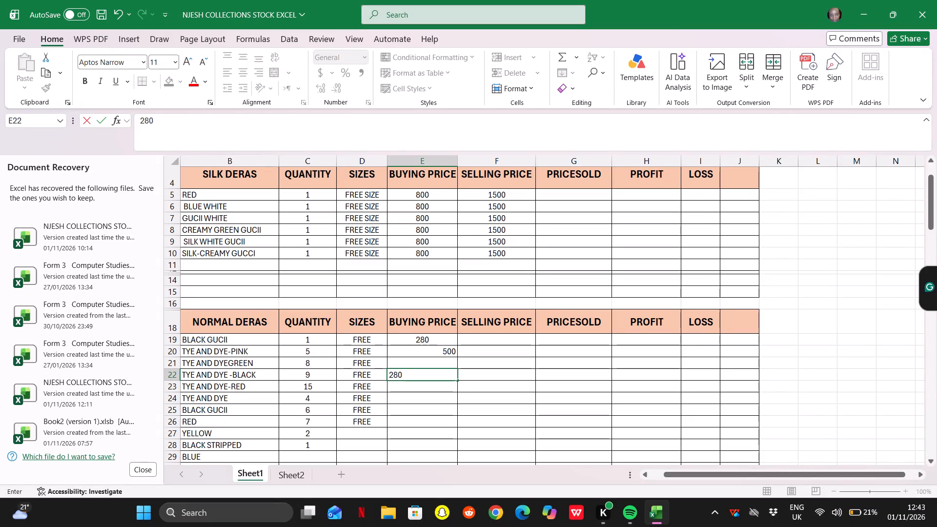
Enter 400 as the buying price for TYE AND DYE-RED in cell E23 and TYE AND DYE in cell E24.
{"action": "left_click", "coordinate": [433, 390]}
{"action": "type", "text": "400"}
{"action": "left_click", "coordinate": [434, 397]}
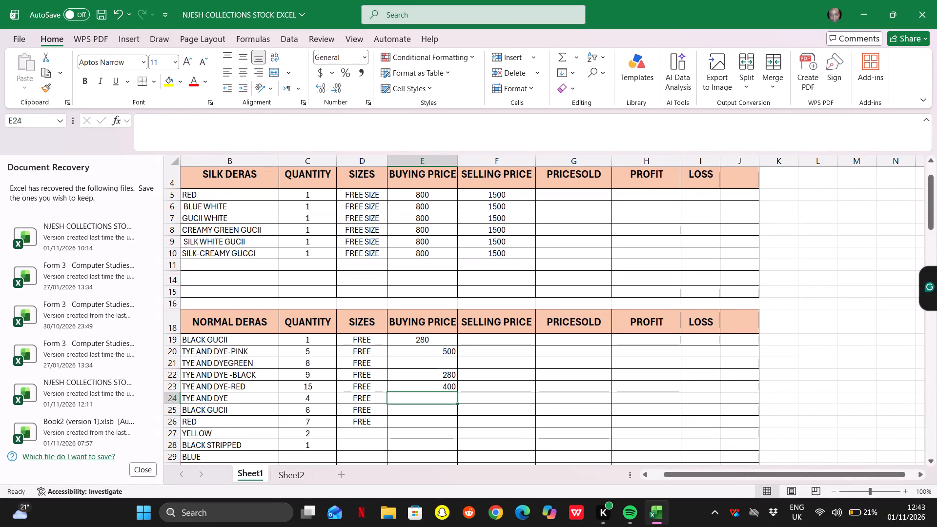
{"action": "key", "text": "4"}
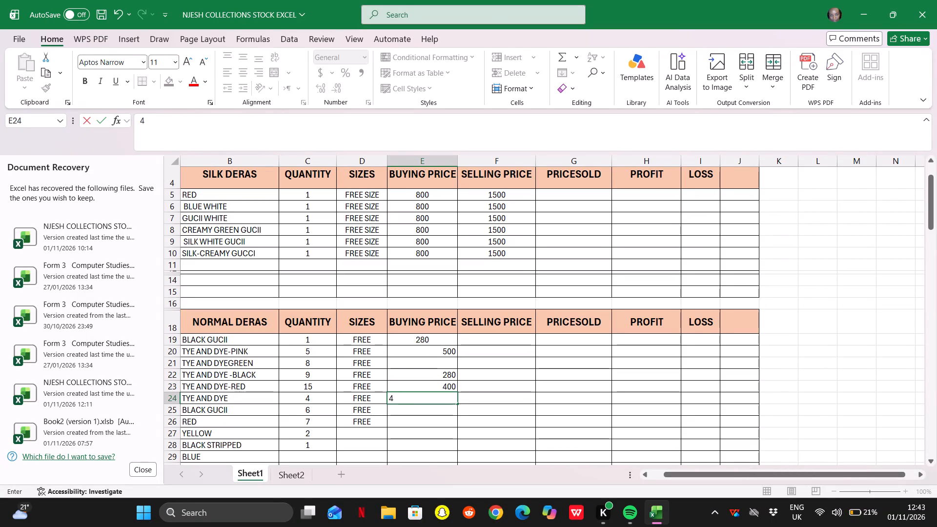
{"action": "type", "text": "00"}
{"action": "key", "text": "Down"}
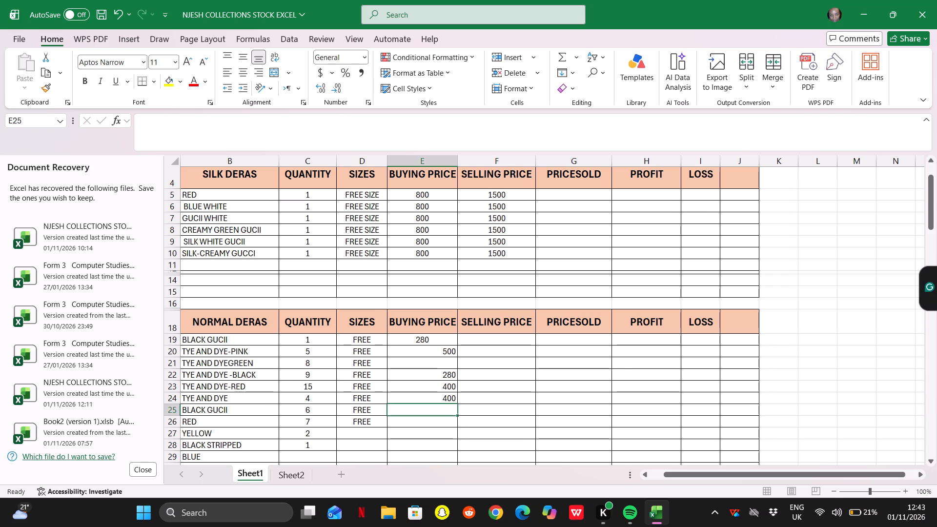
Enter 500 as a buying price in cell E31, in the empty row two below BLUE in the NORMAL DERAS table.
{"action": "key", "text": "Down"}
{"action": "key", "text": "Down"}
{"action": "key", "text": "Down"}
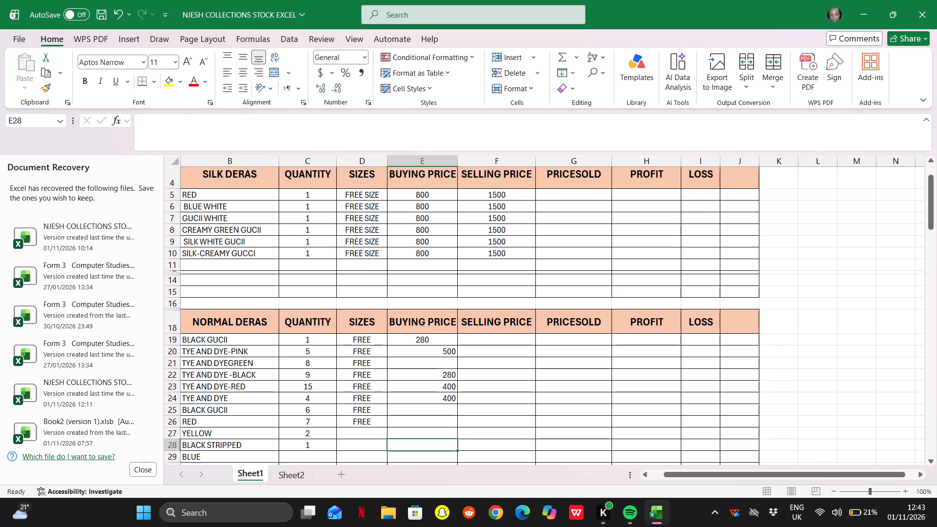
{"action": "key", "text": "Down"}
{"action": "key", "text": "Down"}
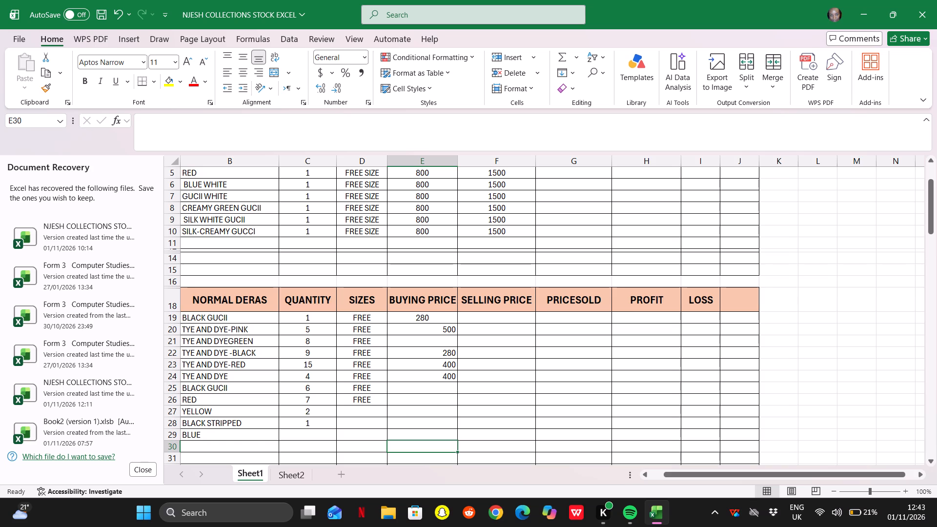
{"action": "key", "text": "Down"}
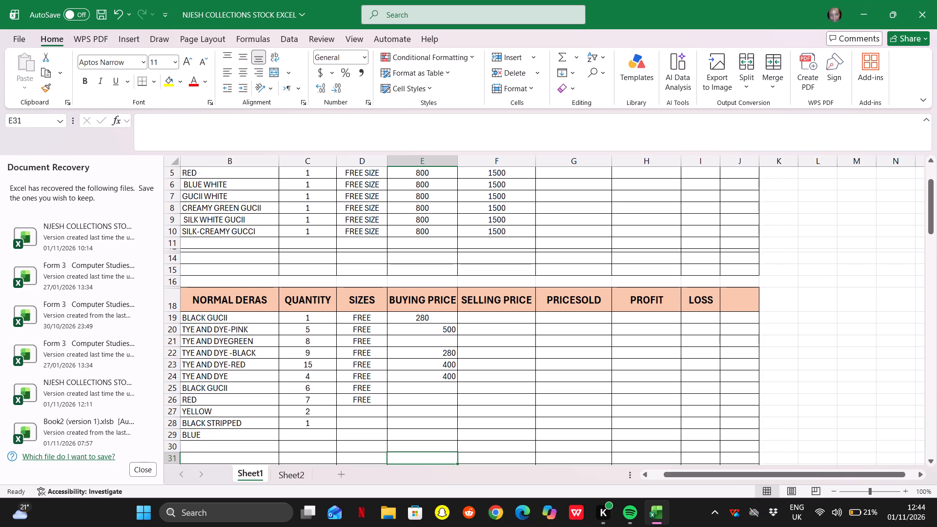
{"action": "type", "text": "500"}
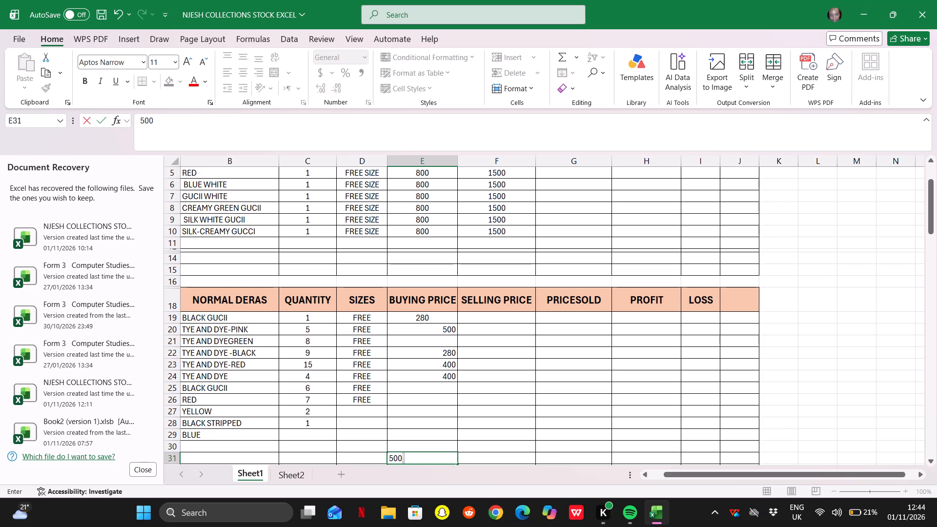
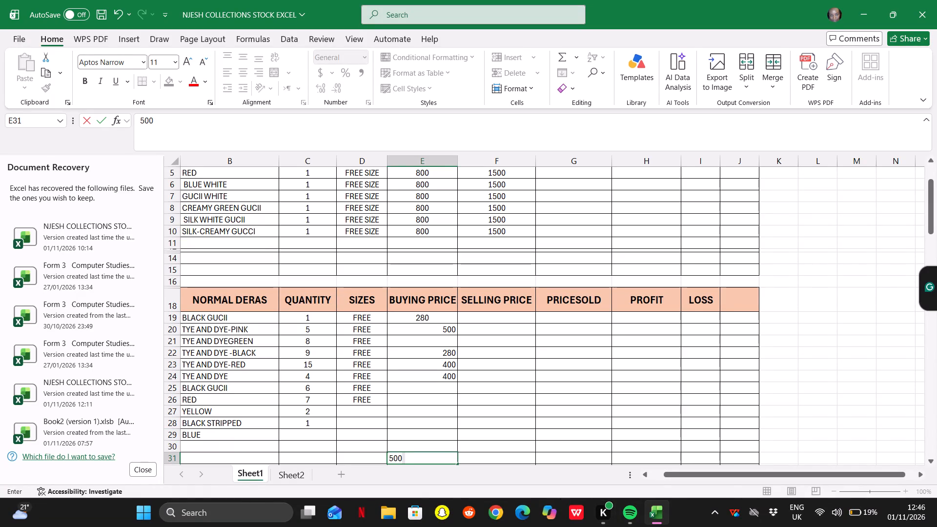
Enter 380 as the buying price for TYE AND DYEGREEN in cell E21 of the NORMAL DERAS table.
{"action": "left_click", "coordinate": [430, 345]}
{"action": "type", "text": "380"}
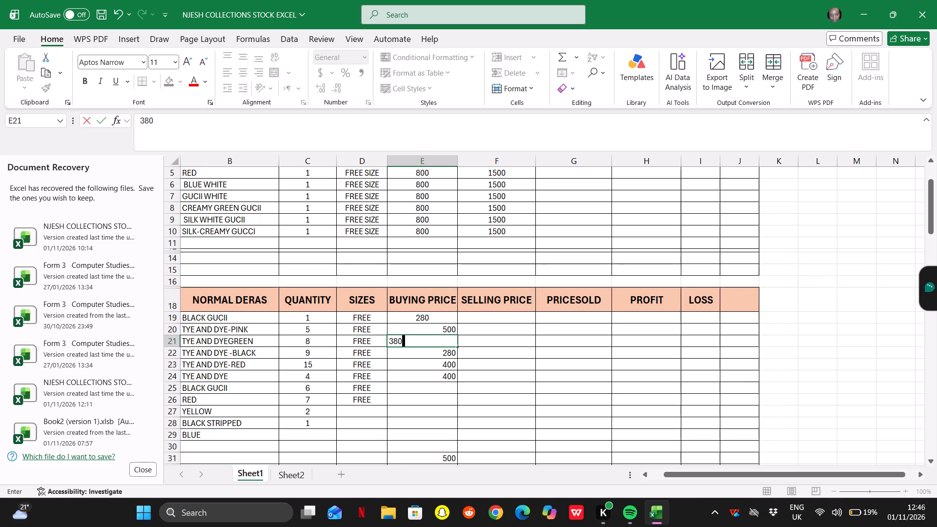
{"action": "key", "text": "Down"}
Enter 380 as the buying price for BLACK GUCII, RED, YELLOW, BLACK STRIPPED and BLUE in cells E25 to E29.
{"action": "key", "text": "Down"}
{"action": "key", "text": "Down"}
{"action": "key", "text": "Down"}
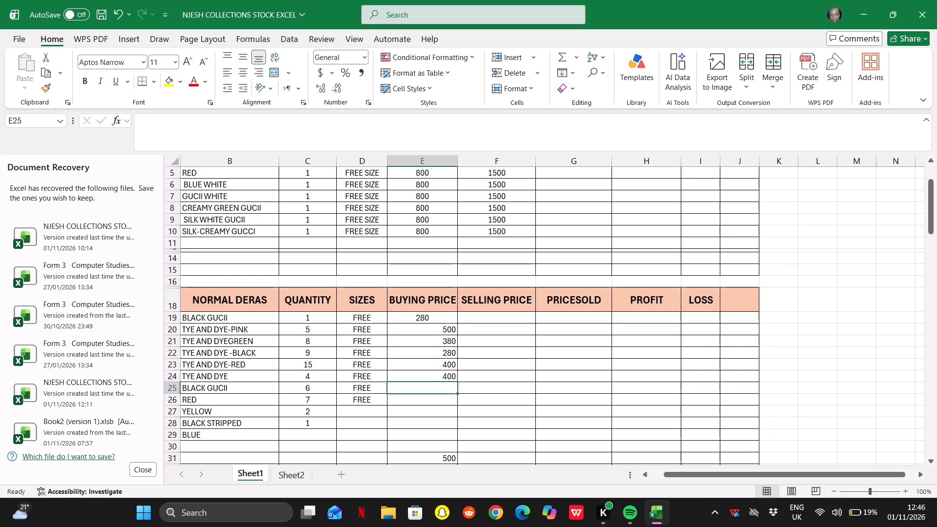
{"action": "type", "text": "380"}
{"action": "key", "text": "Down"}
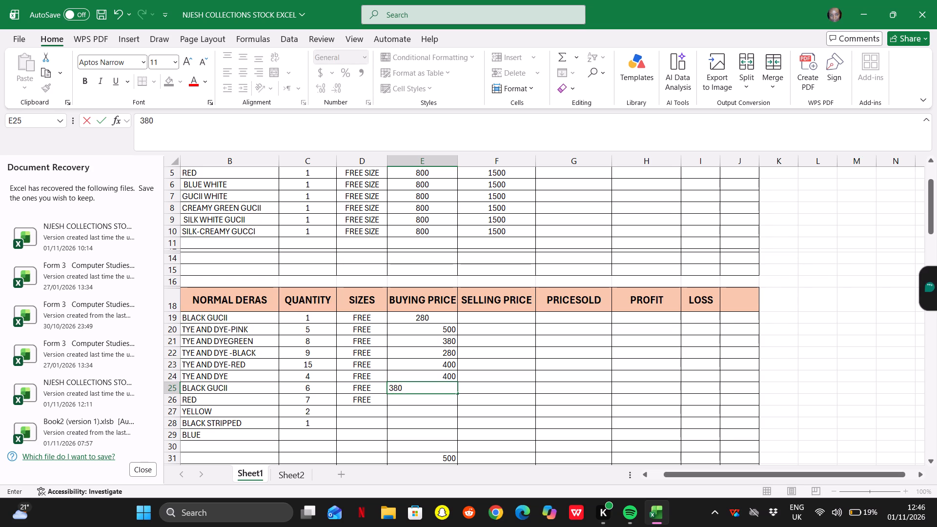
{"action": "key", "text": "Down"}
{"action": "key", "text": "Up"}
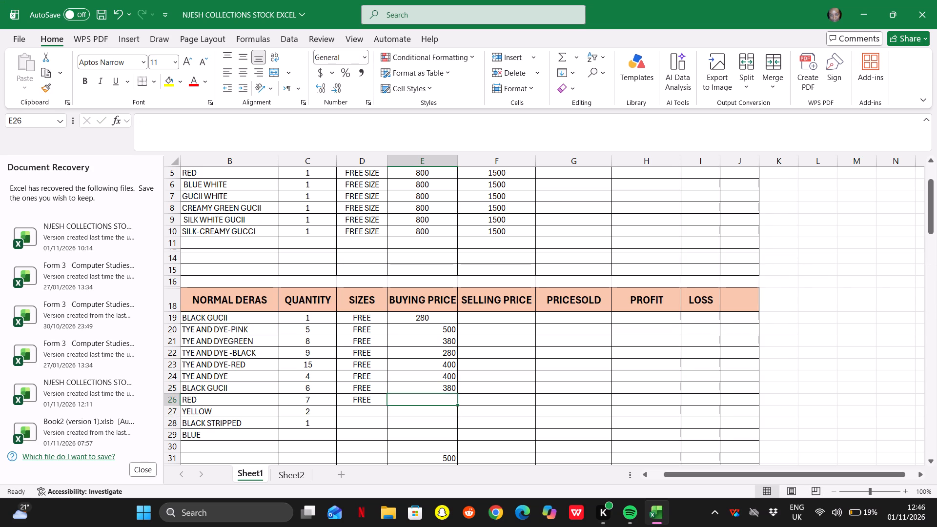
{"action": "type", "text": "380"}
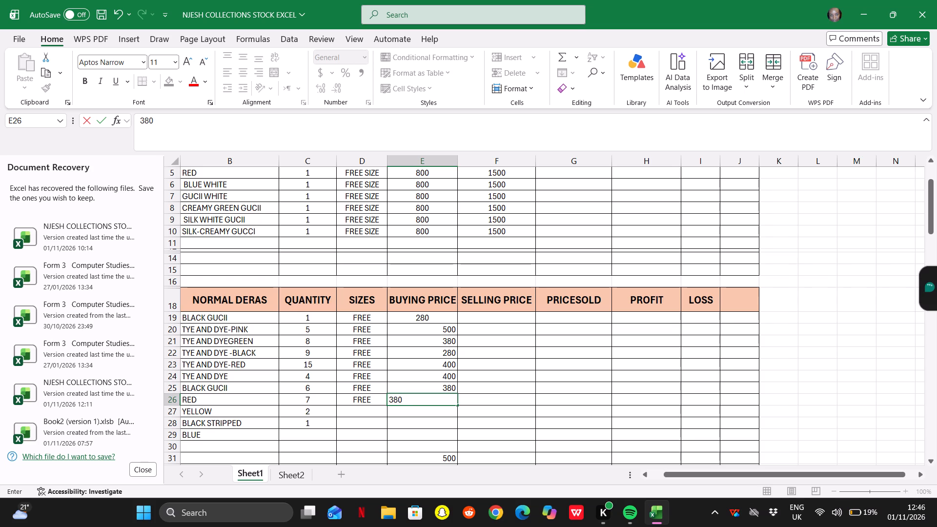
{"action": "key", "text": "Return"}
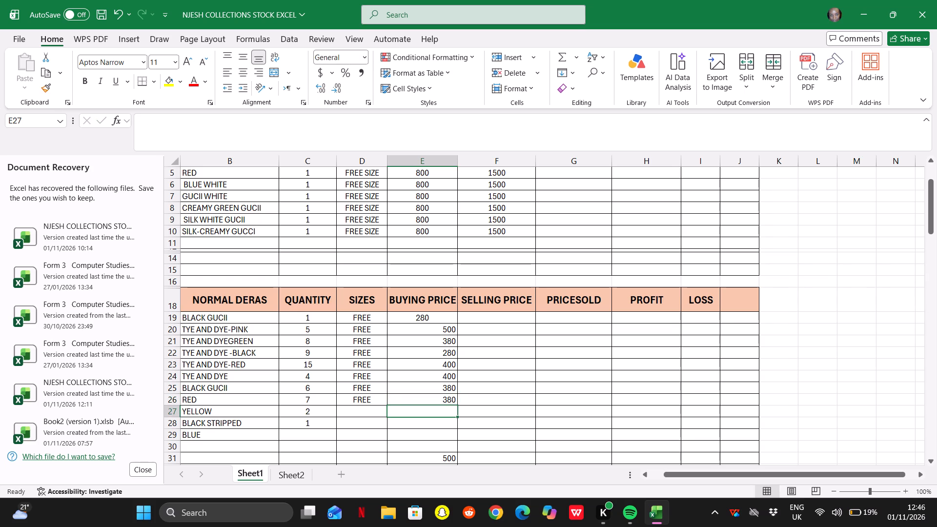
{"action": "type", "text": "380"}
{"action": "key", "text": "Down"}
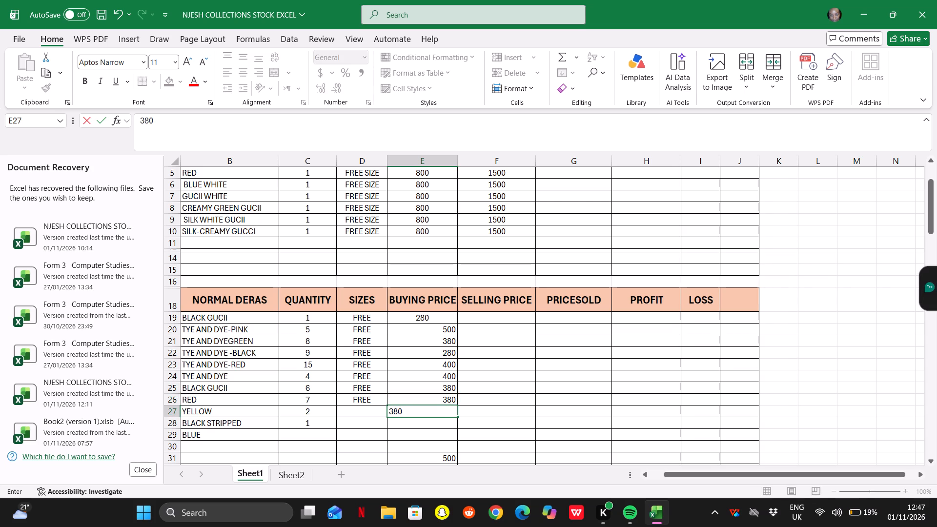
{"action": "type", "text": "380"}
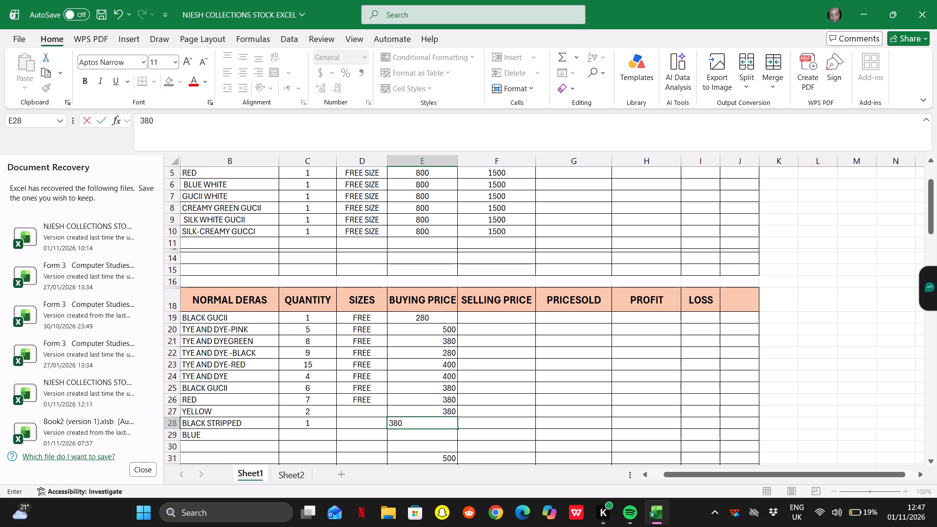
{"action": "key", "text": "Down"}
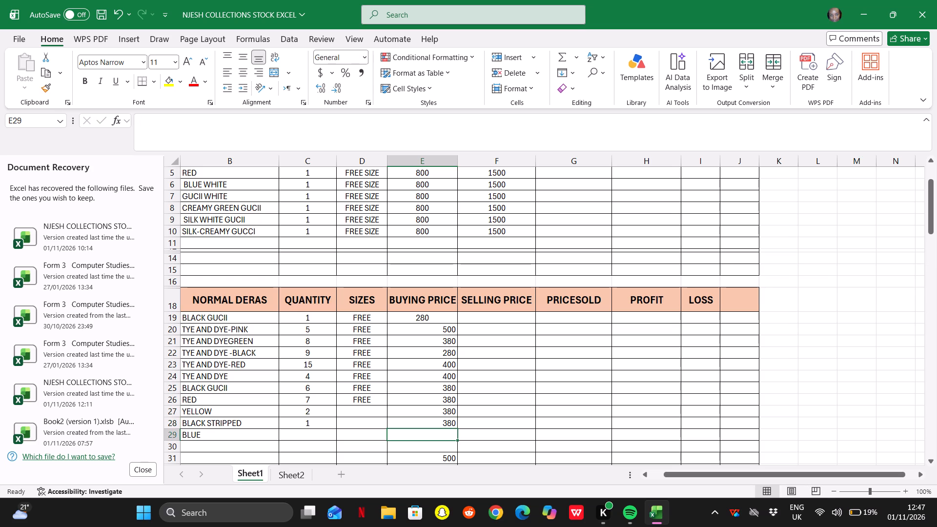
{"action": "type", "text": "380"}
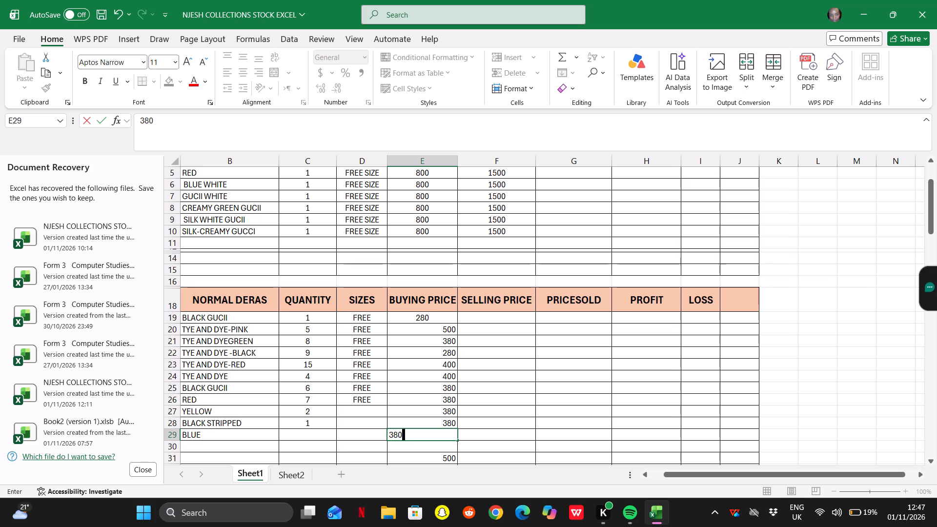
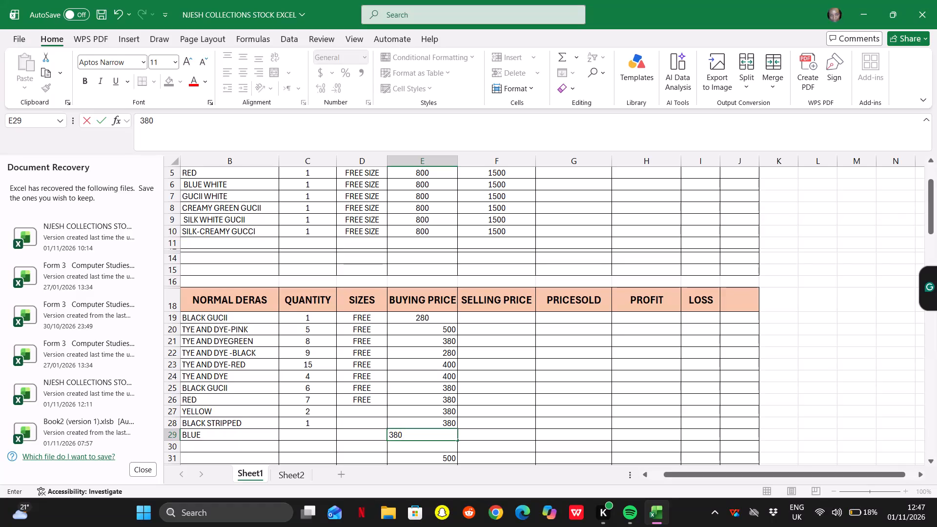
Enter 500 as the selling price for BLACK GUCII and TYE AND DYE-PINK in cells F19 and F20.
{"action": "left_click", "coordinate": [501, 320]}
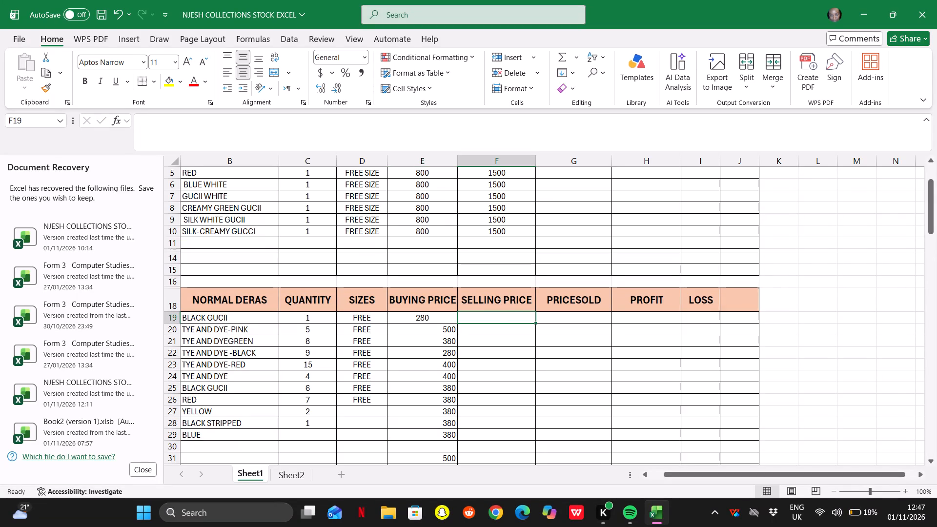
{"action": "type", "text": "500"}
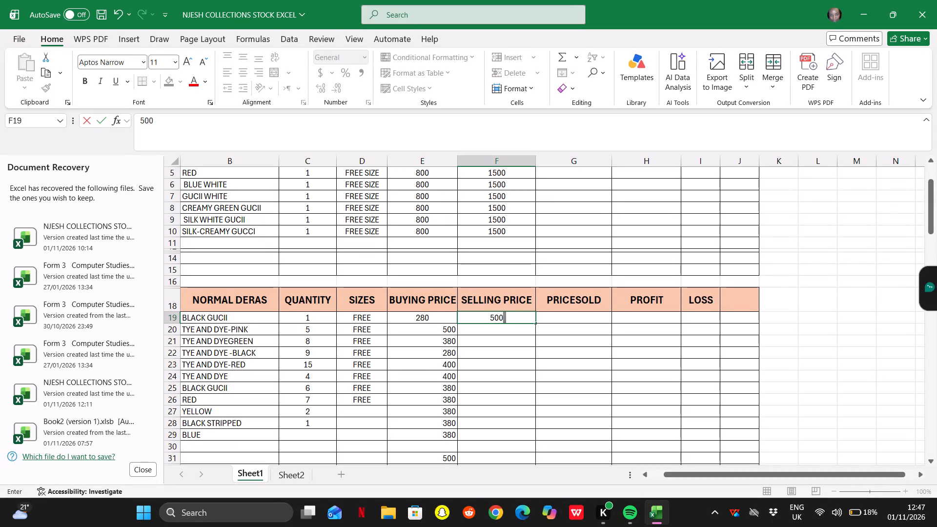
{"action": "key", "text": "Down"}
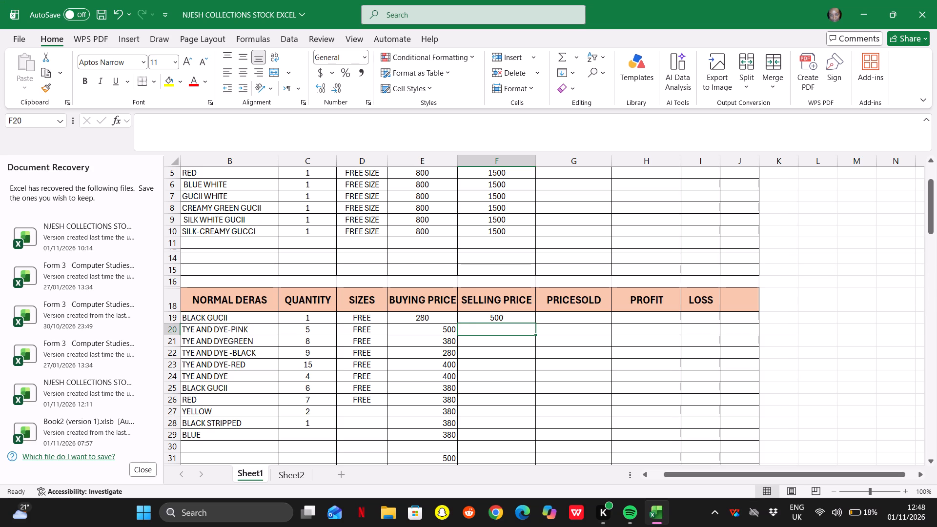
{"action": "type", "text": "500"}
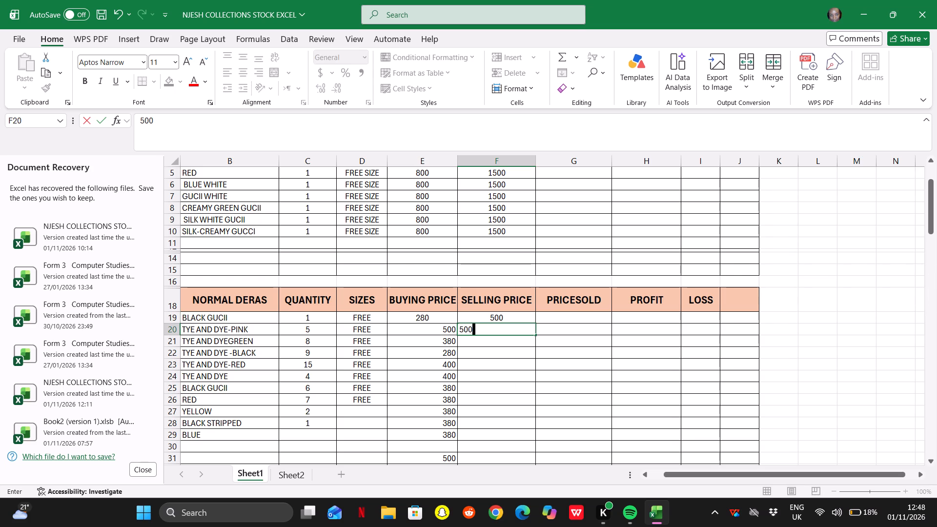
{"action": "key", "text": "Down"}
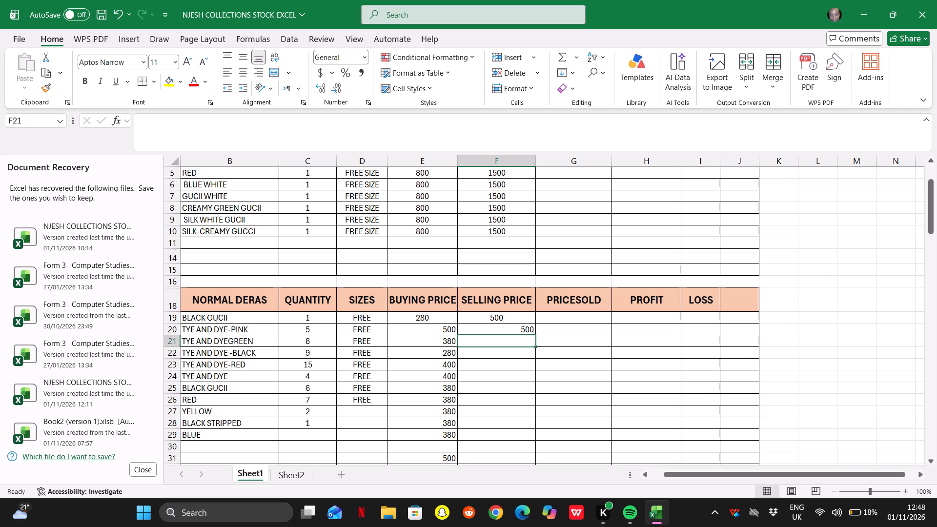
Apply the Sum function across the TYE AND DYEGREEN row, range C21 to F21, to fill its selling price cell F21.
{"action": "left_click", "coordinate": [339, 339]}
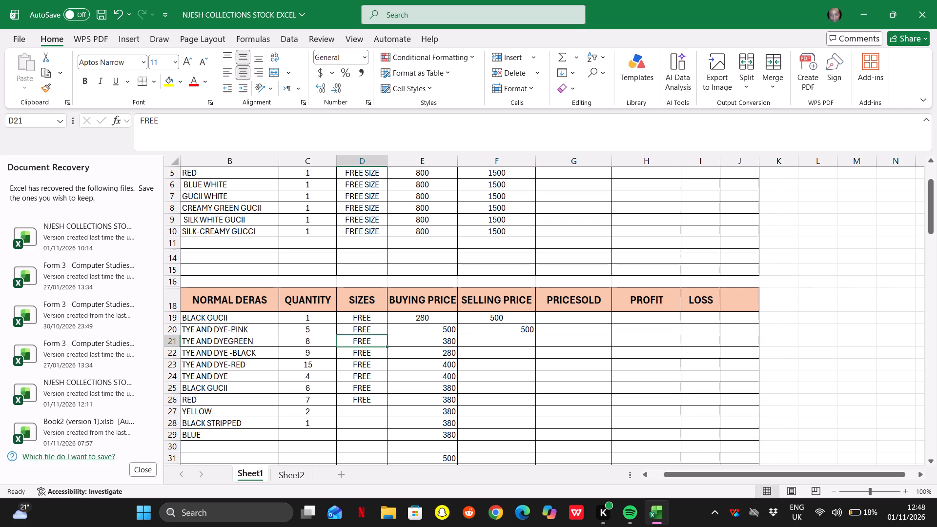
{"action": "left_click", "coordinate": [326, 342]}
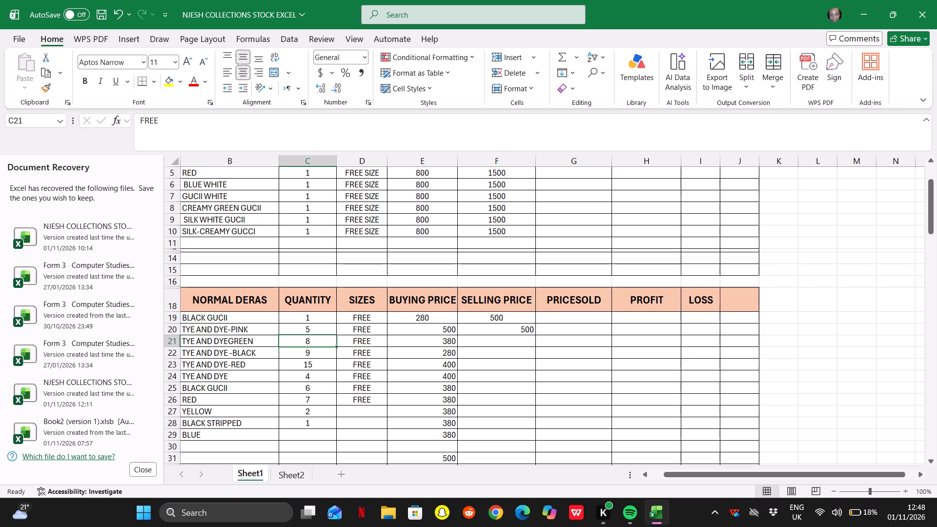
{"action": "left_click", "coordinate": [335, 343]}
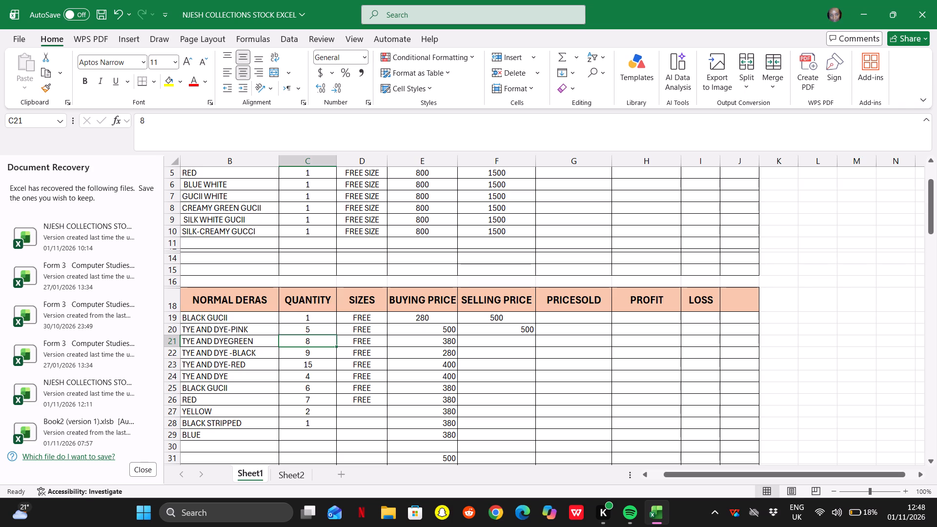
{"action": "left_click_drag", "start_coordinate": [329, 342], "coordinate": [481, 337]}
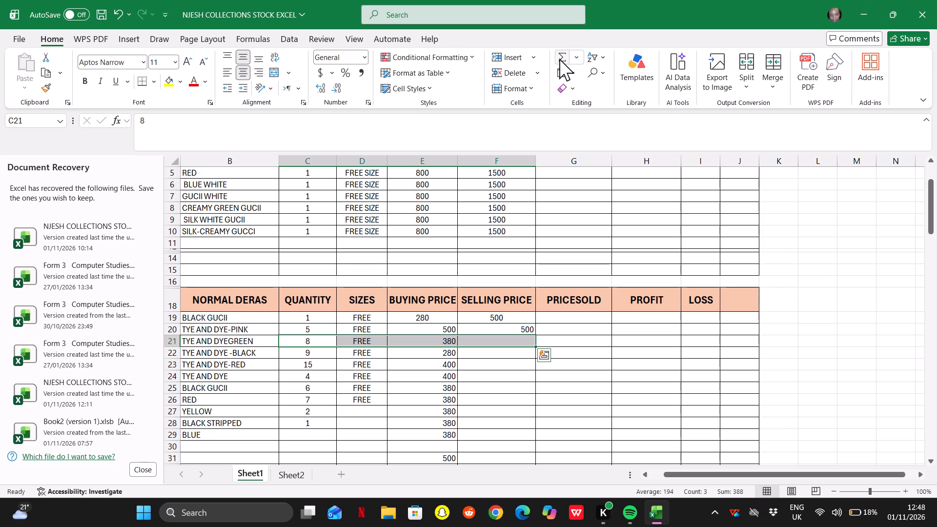
{"action": "left_click", "coordinate": [573, 55]}
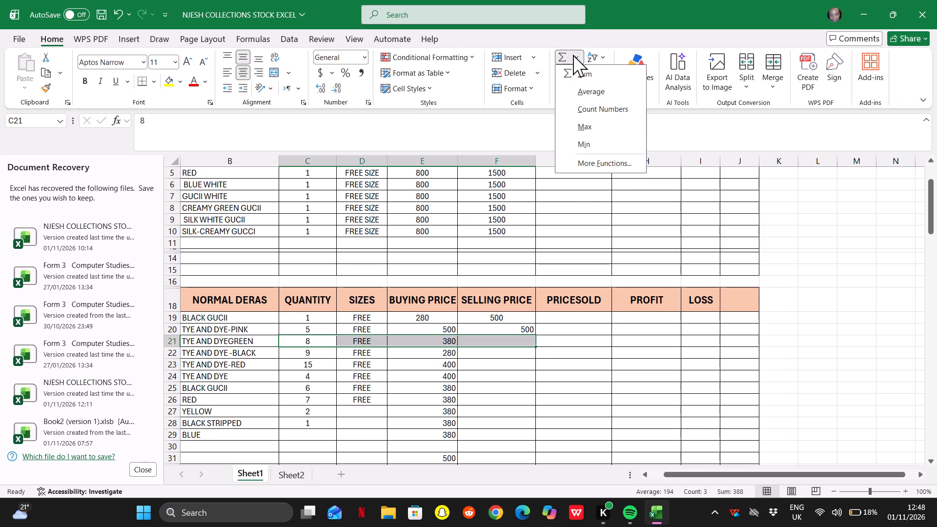
{"action": "left_click", "coordinate": [605, 75]}
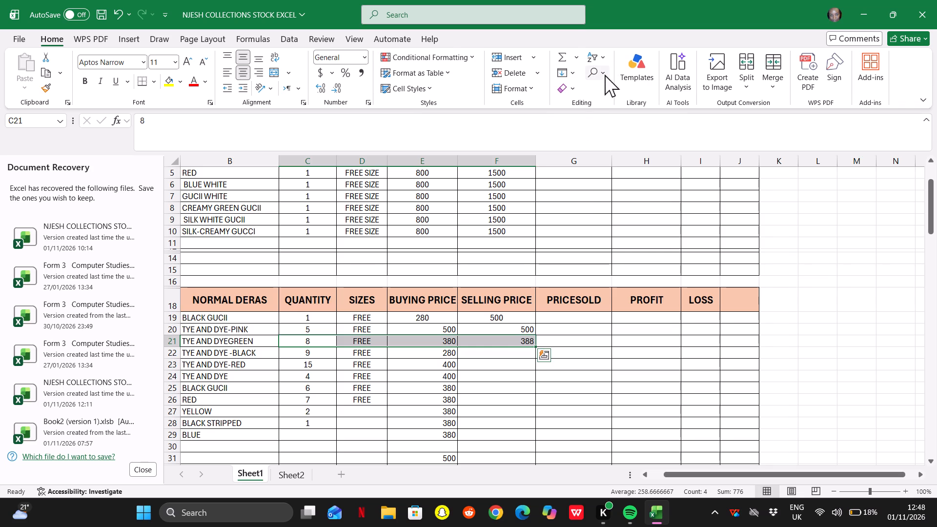
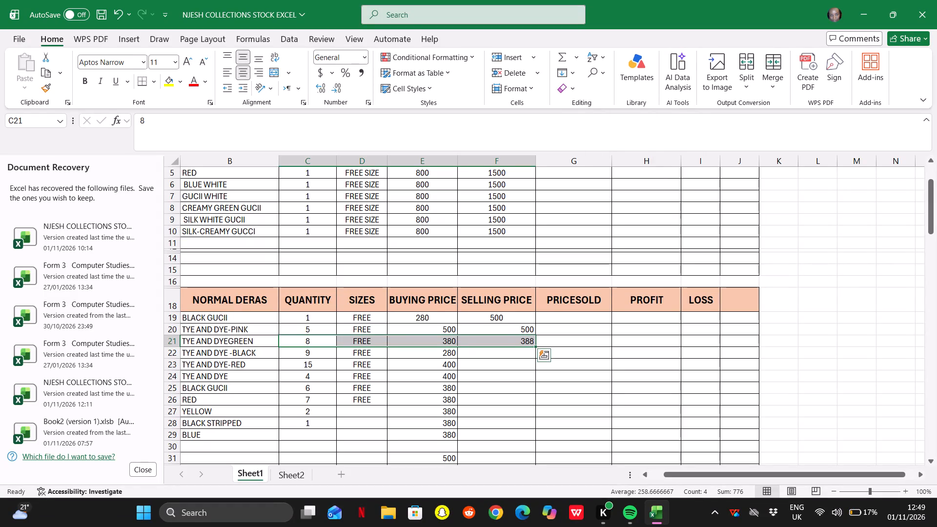
Clear the Sum formula from the TYE AND DYEGREEN selling price cell F21.
{"action": "left_click", "coordinate": [502, 345]}
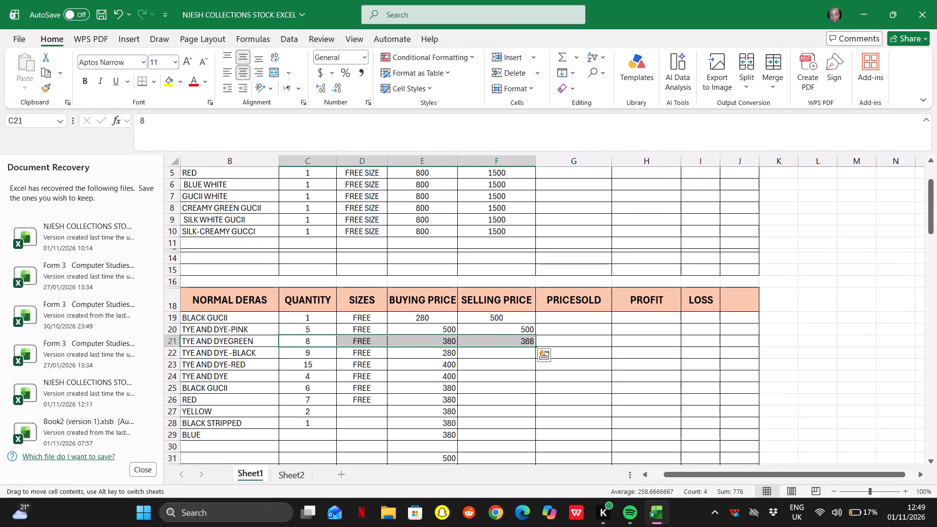
{"action": "left_click", "coordinate": [505, 337]}
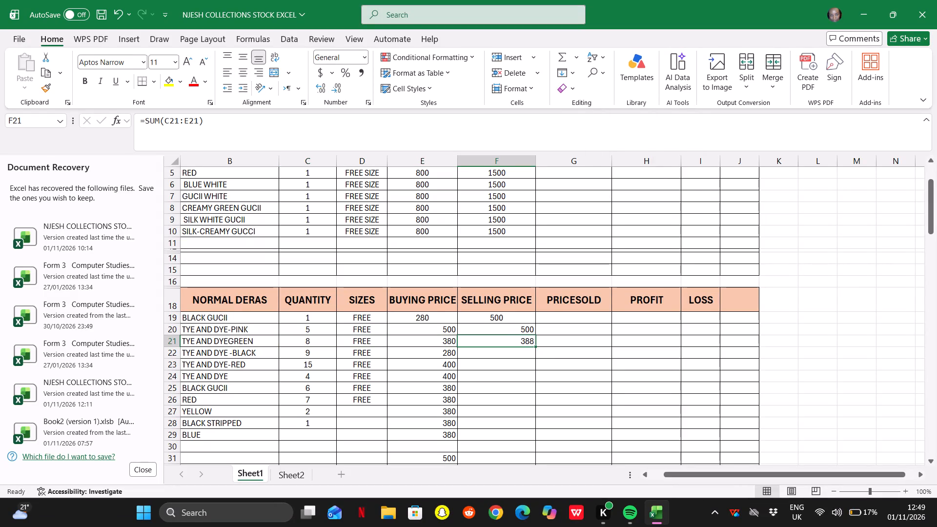
{"action": "key", "text": "BackSpace"}
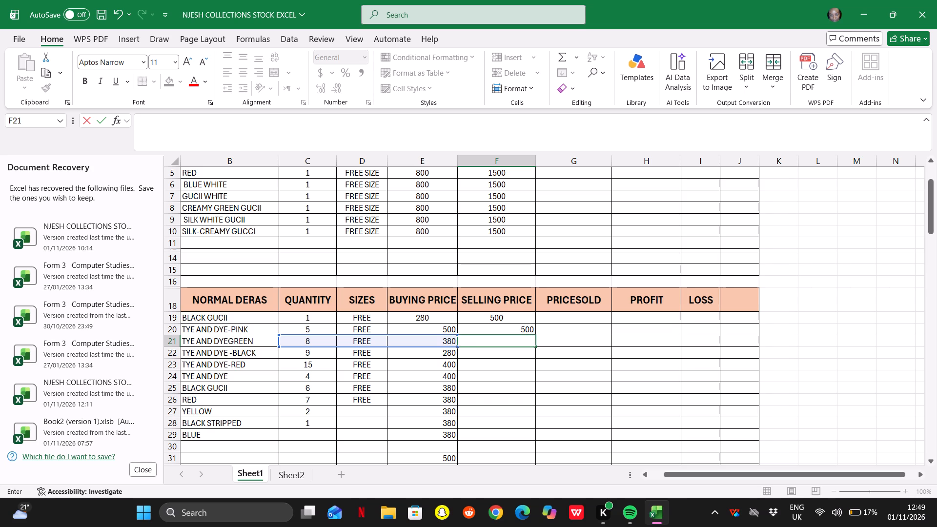
{"action": "left_click", "coordinate": [572, 52]}
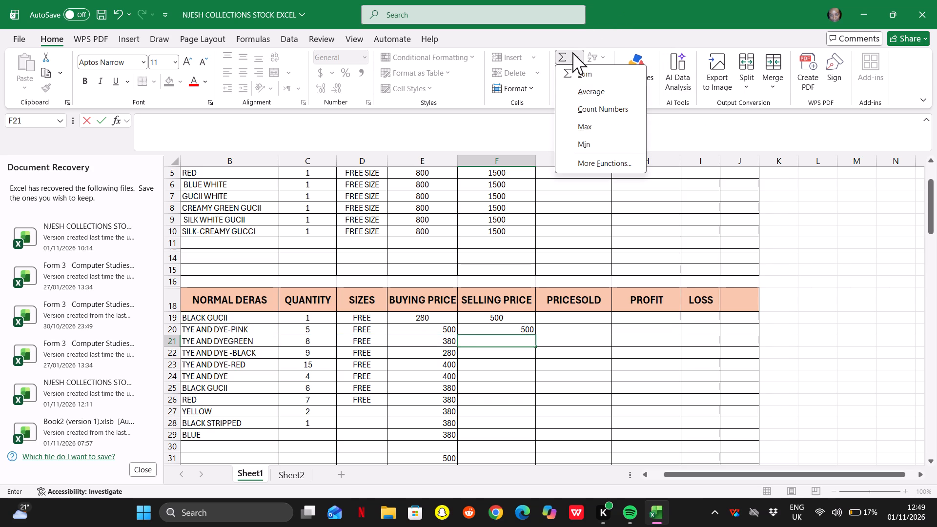
{"action": "left_click", "coordinate": [605, 99]}
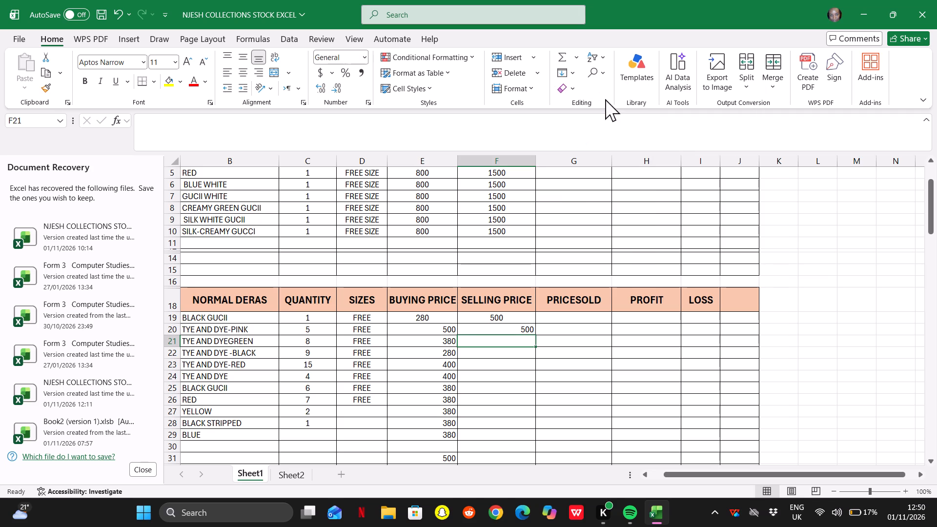
{"action": "left_click", "coordinate": [506, 345]}
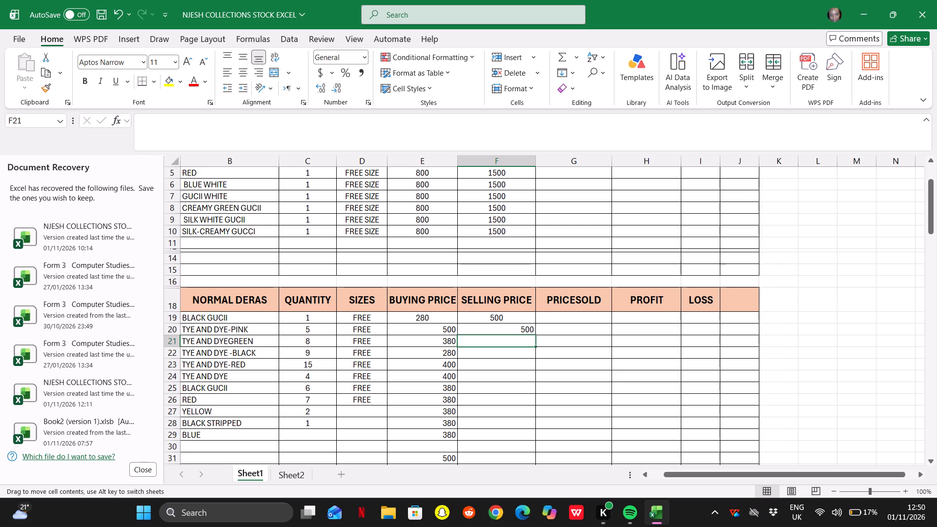
Enter selling prices of 500 in cells F20, F22 and F23, and 600 for TYE AND DYE in F24, skipping F21.
{"action": "left_click", "coordinate": [528, 327]}
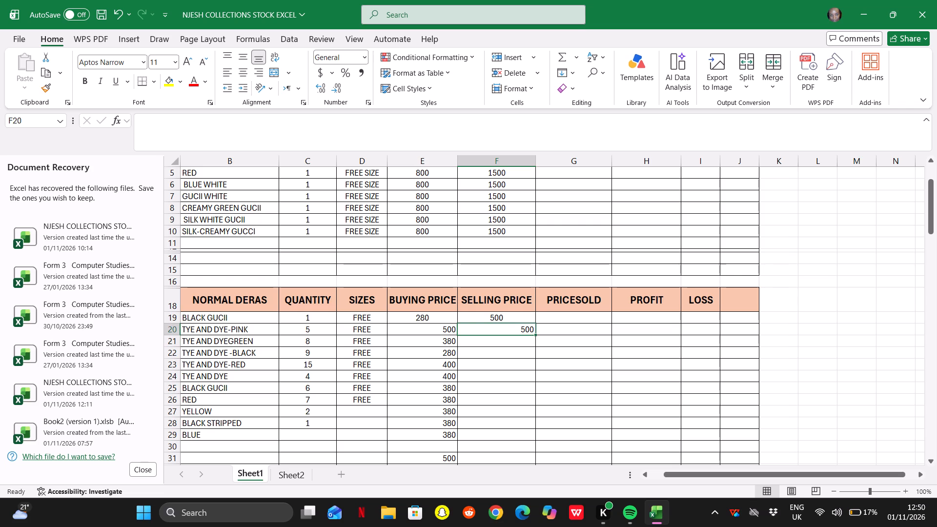
{"action": "type", "text": "500"}
{"action": "key", "text": "Down"}
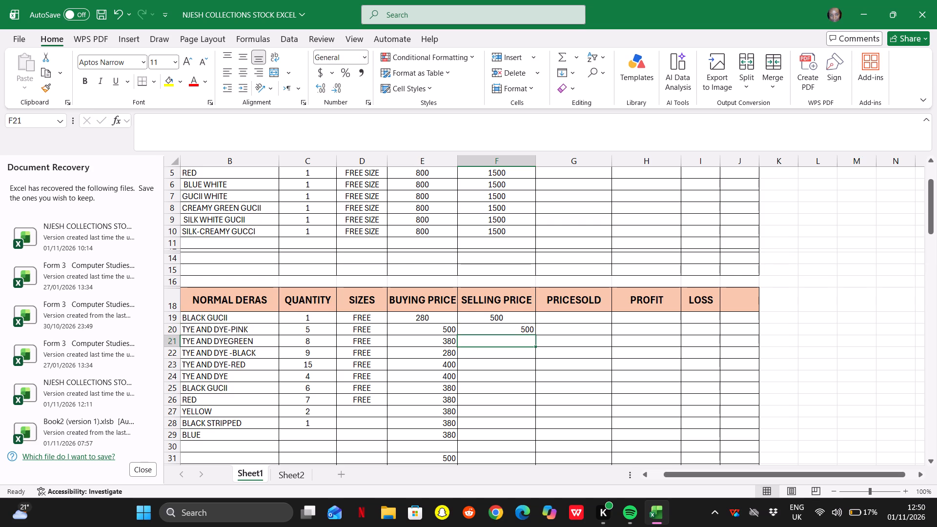
{"action": "key", "text": "Down"}
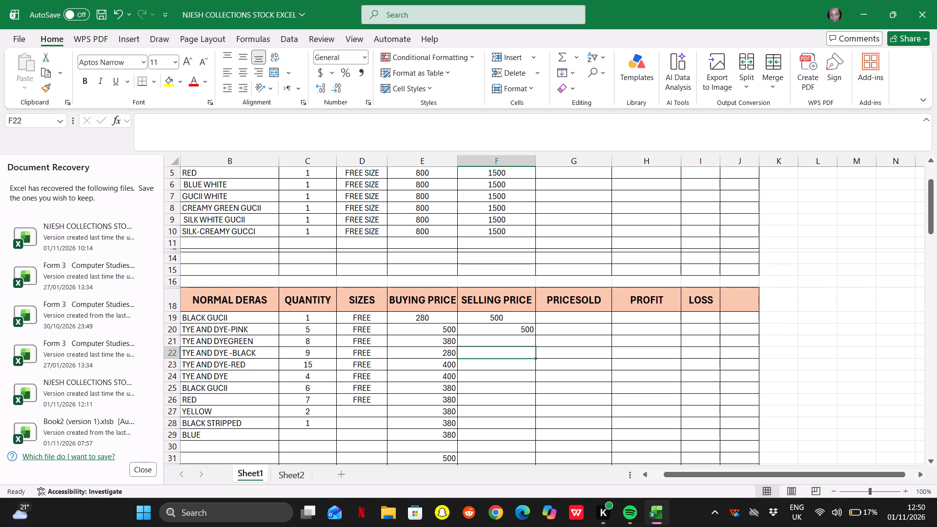
{"action": "type", "text": "500"}
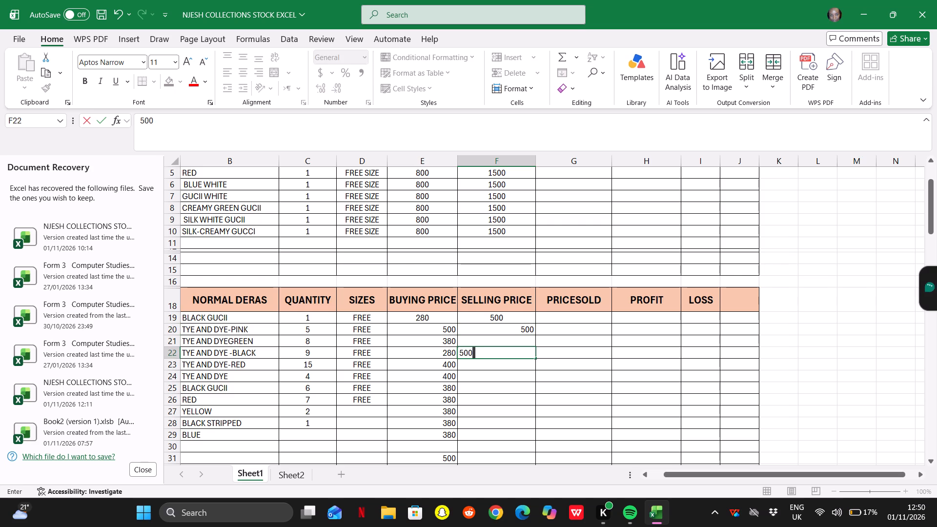
{"action": "key", "text": "Down"}
{"action": "type", "text": "500"}
{"action": "key", "text": "Down"}
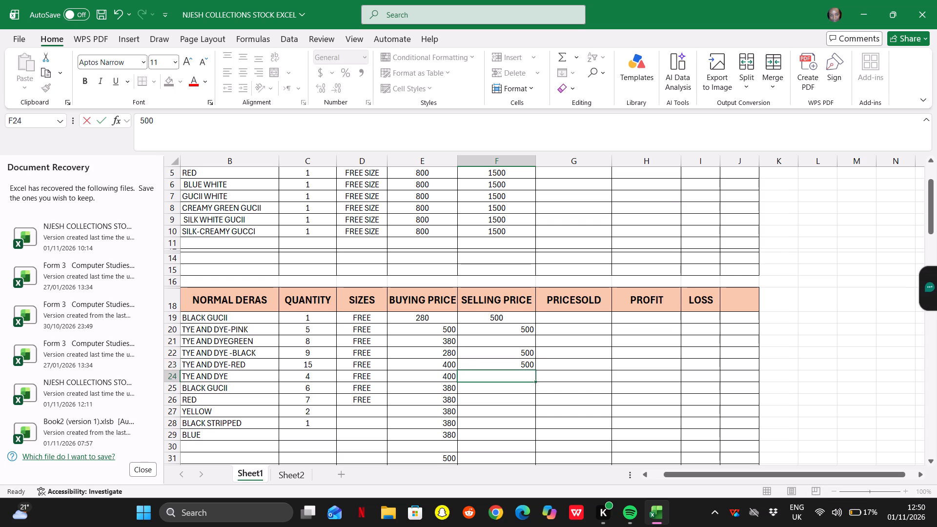
{"action": "type", "text": "600"}
{"action": "key", "text": "Down"}
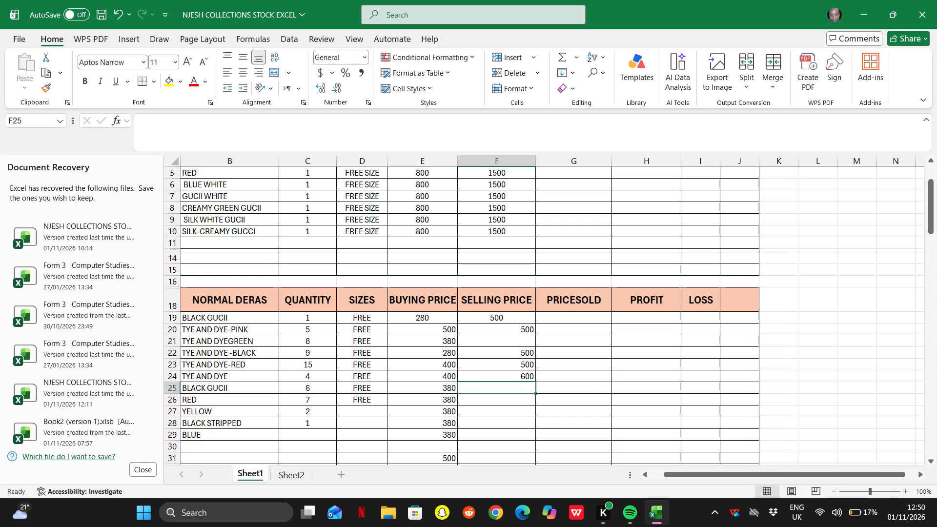
Enter the selling prices 800, 400, 600, 500 and 450 for BLACK GUCII through BLUE in cells F25 to F29.
{"action": "type", "text": "800"}
{"action": "key", "text": "Down"}
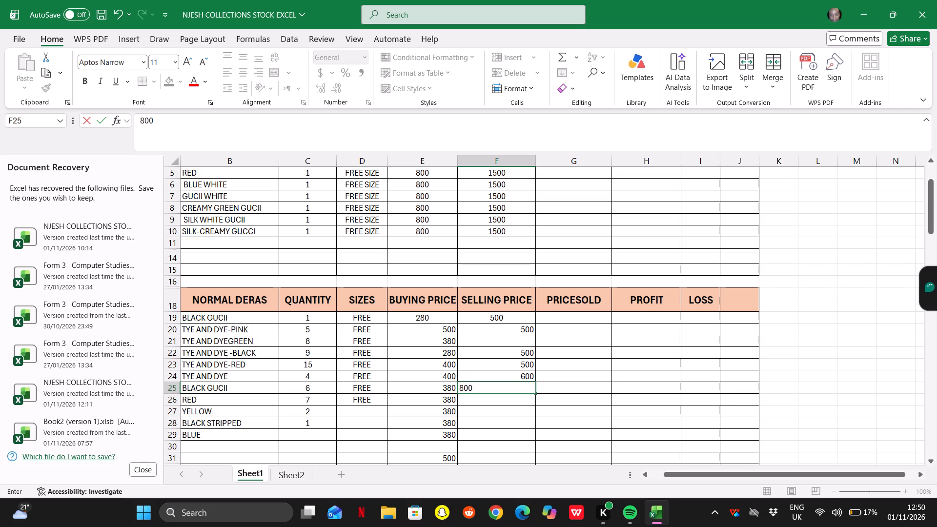
{"action": "type", "text": "400"}
{"action": "key", "text": "Down"}
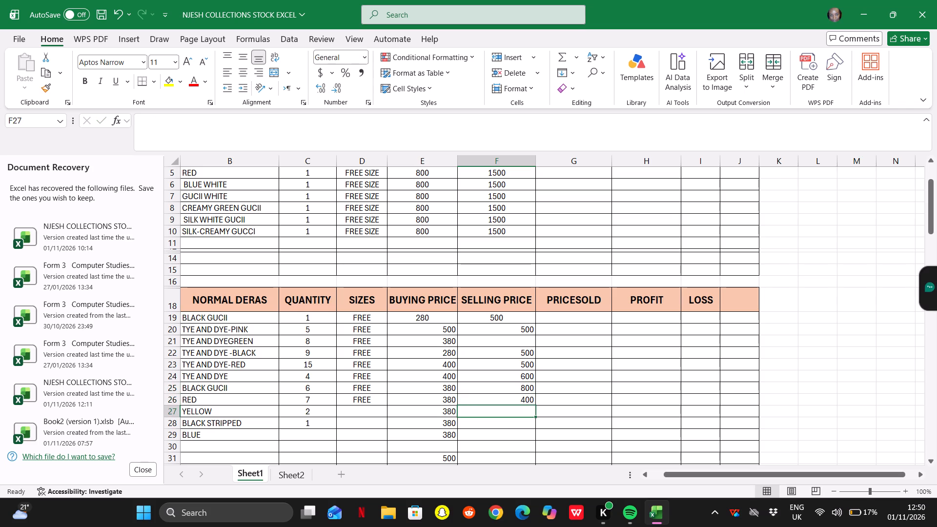
{"action": "type", "text": "600"}
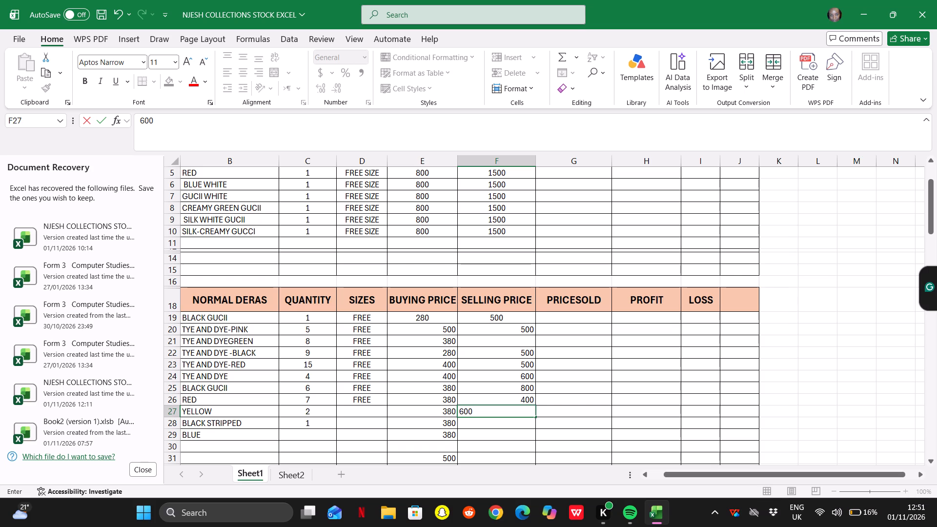
{"action": "key", "text": "Down"}
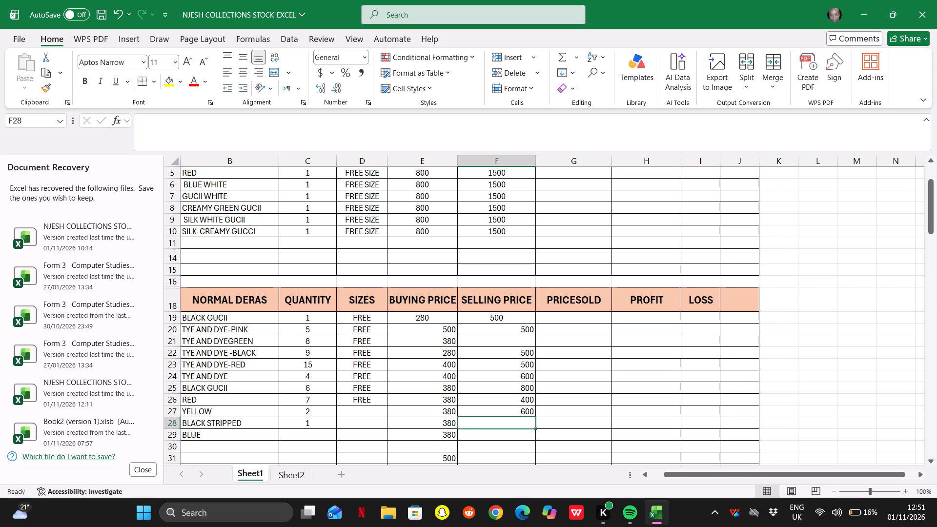
{"action": "type", "text": "500"}
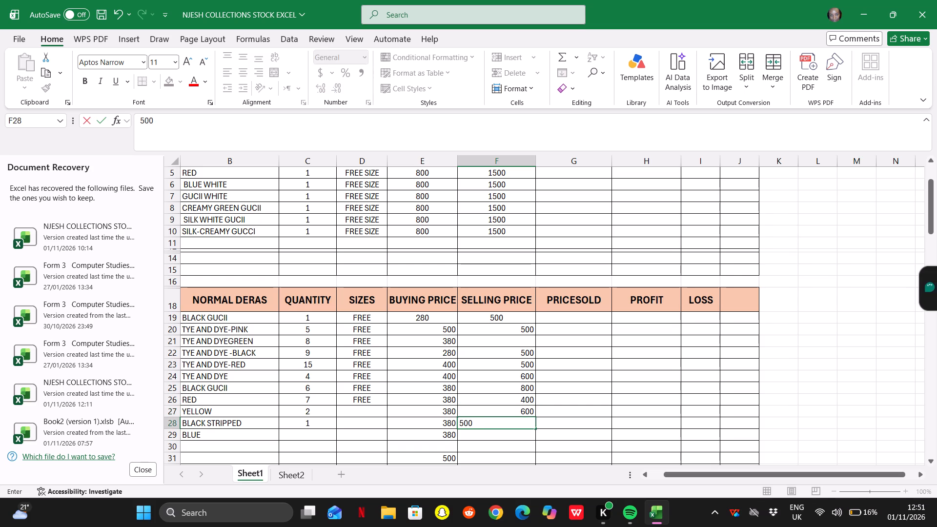
{"action": "key", "text": "Down"}
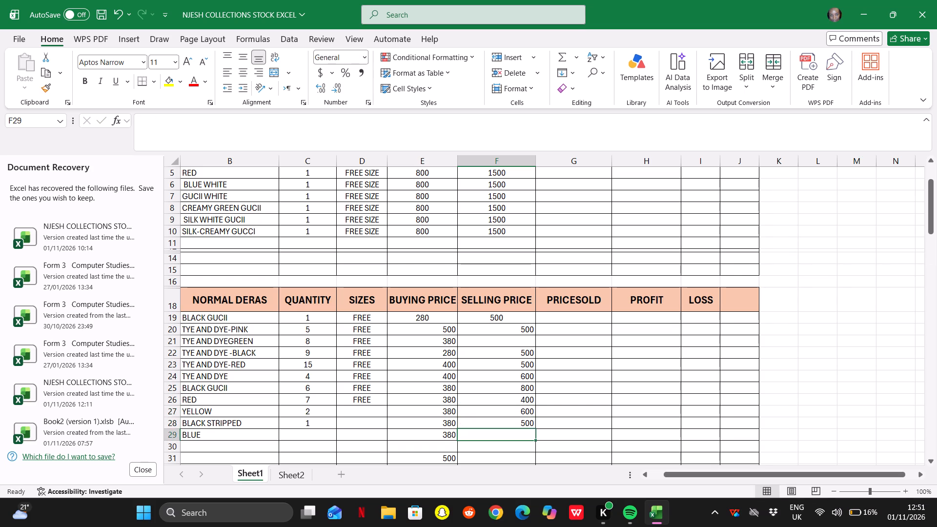
{"action": "key", "text": "4"}
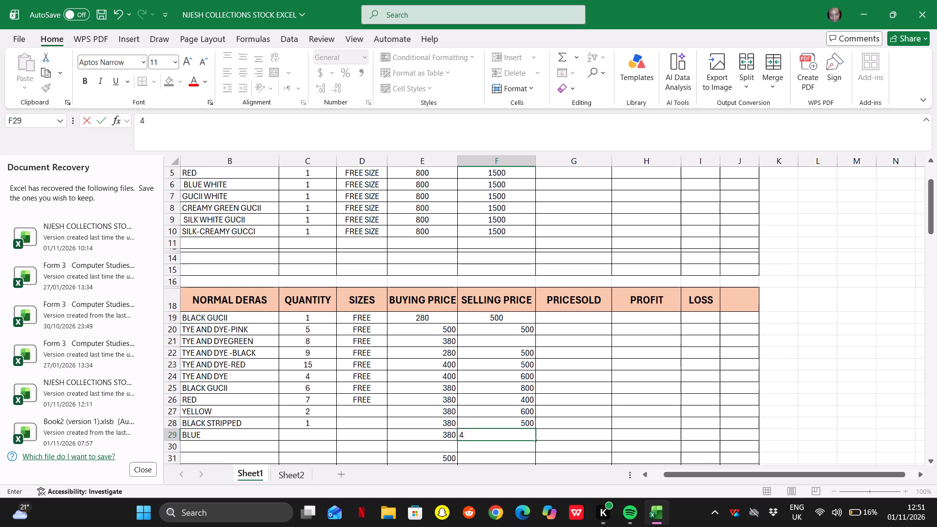
{"action": "type", "text": "50"}
{"action": "key", "text": "Down"}
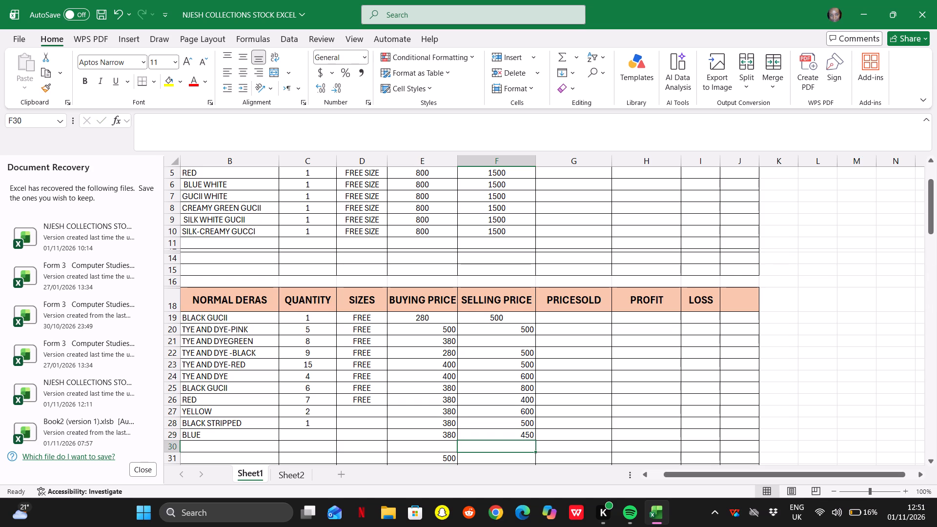
Add the item names YELLOW and BLACK in cells B30 and B31 of the NORMAL DERAS table.
{"action": "left_click", "coordinate": [210, 446]}
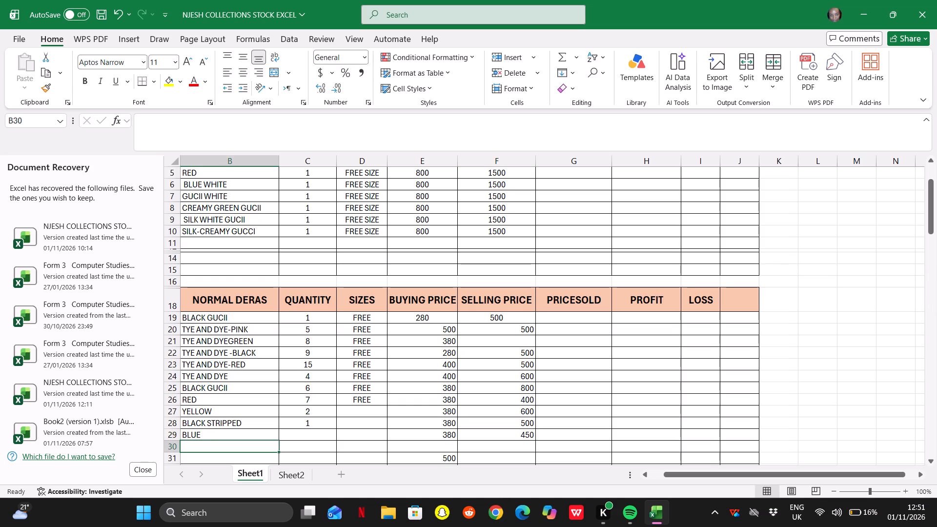
{"action": "key", "text": "y"}
{"action": "type", "text": "ELLOW"}
{"action": "key", "text": "Down"}
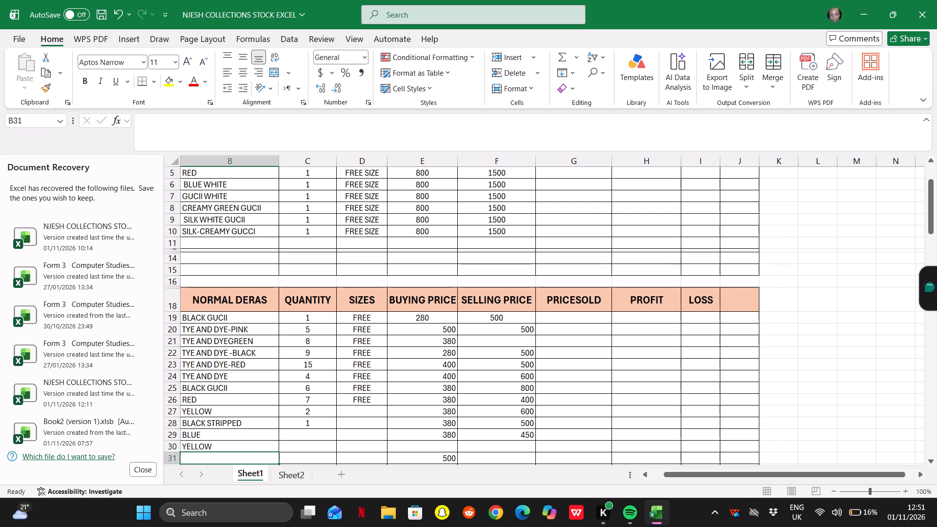
{"action": "type", "text": "BL"}
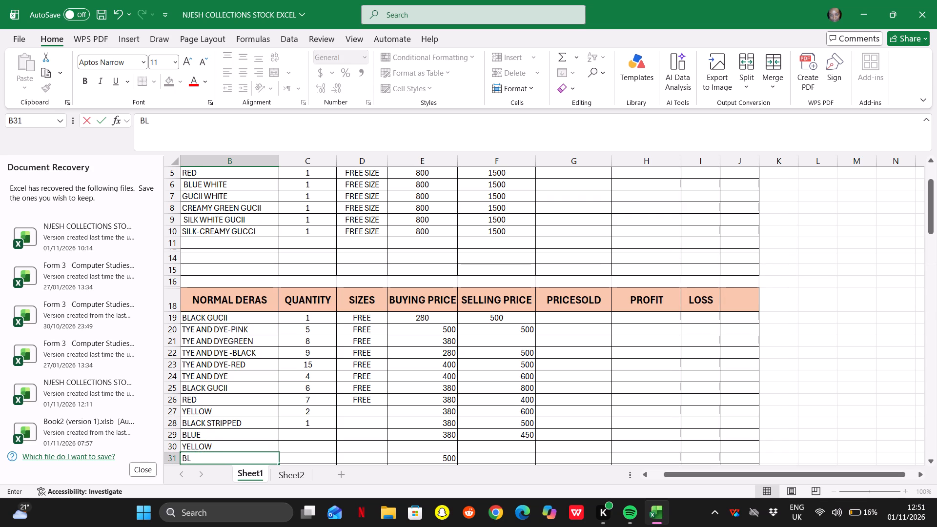
{"action": "type", "text": "AC"}
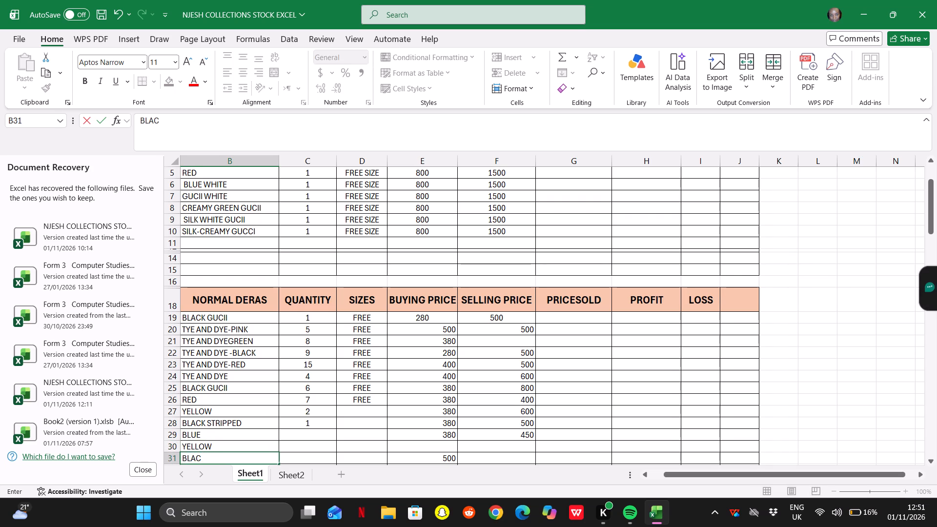
{"action": "key", "text": "k"}
Enter the quantities 5, 6 and 4 for BLUE, YELLOW and BLACK in cells C29 to C31.
{"action": "left_click", "coordinate": [303, 431]}
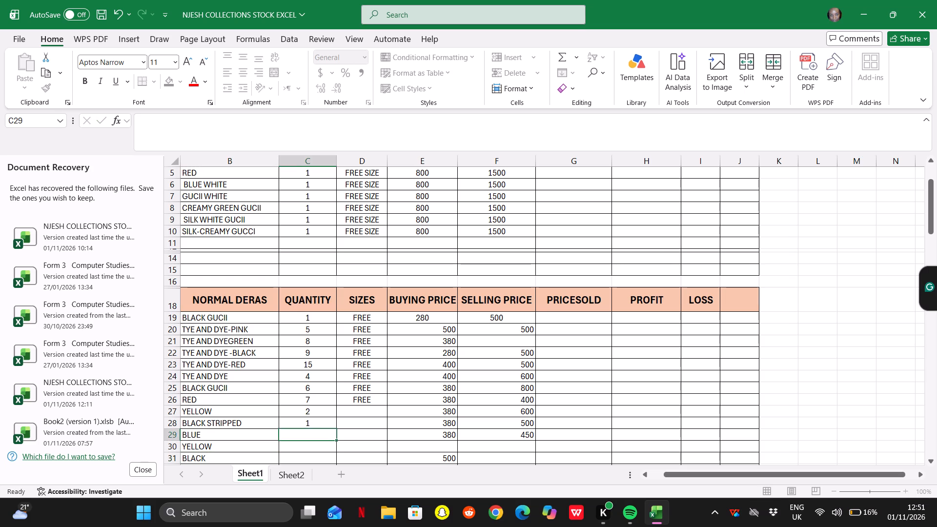
{"action": "key", "text": "5"}
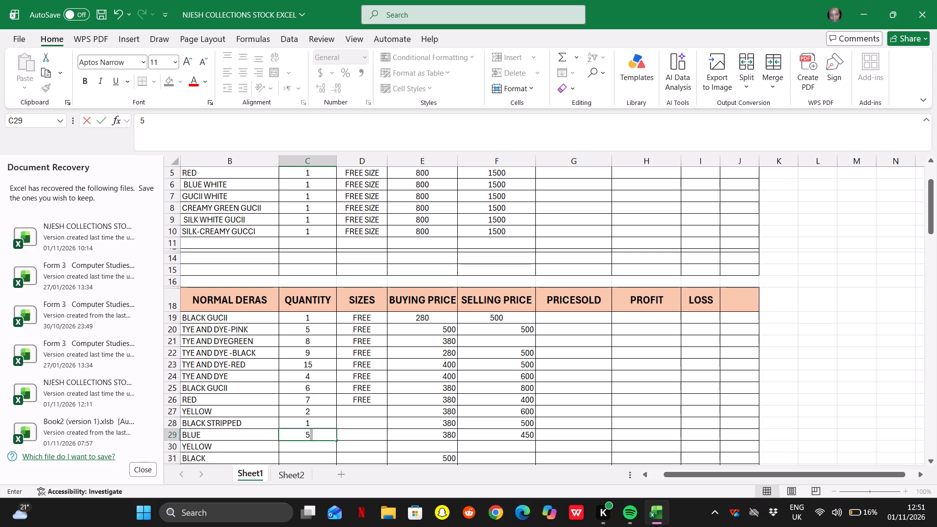
{"action": "key", "text": "Down"}
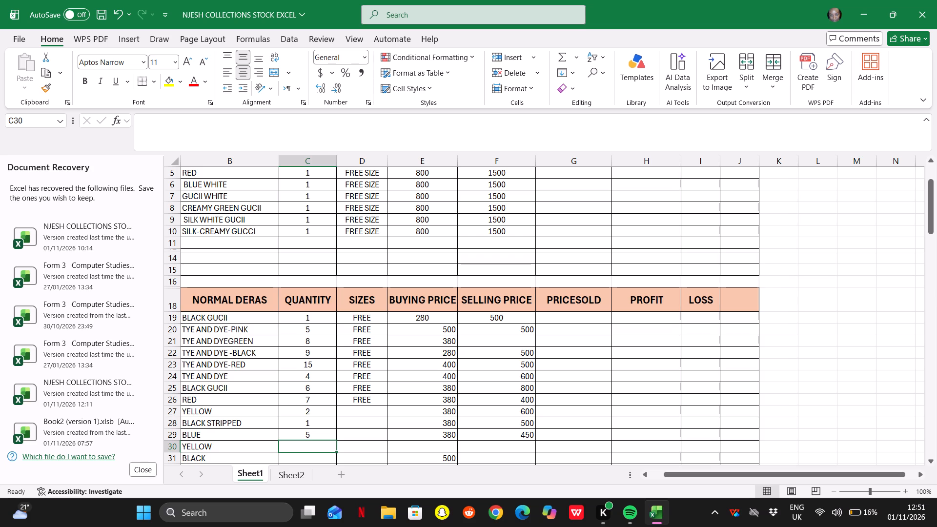
{"action": "key", "text": "6"}
{"action": "key", "text": "Down"}
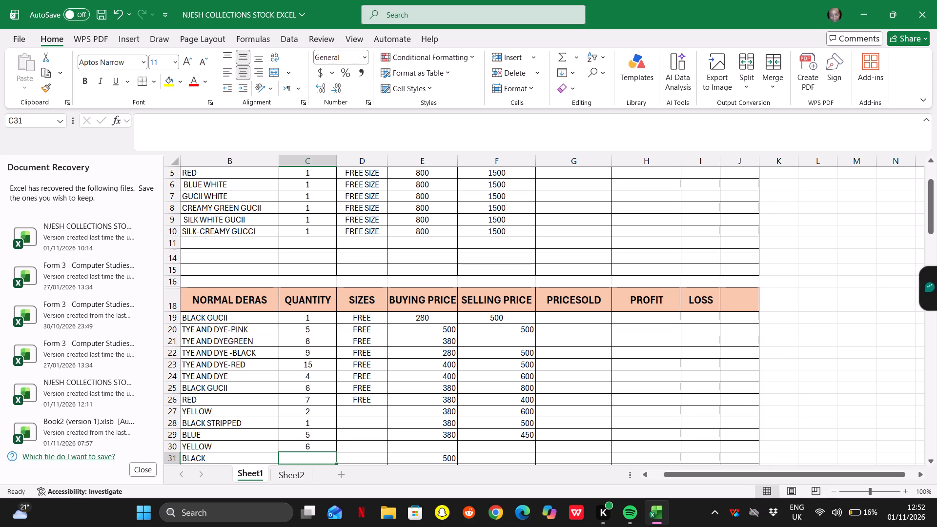
{"action": "key", "text": "4"}
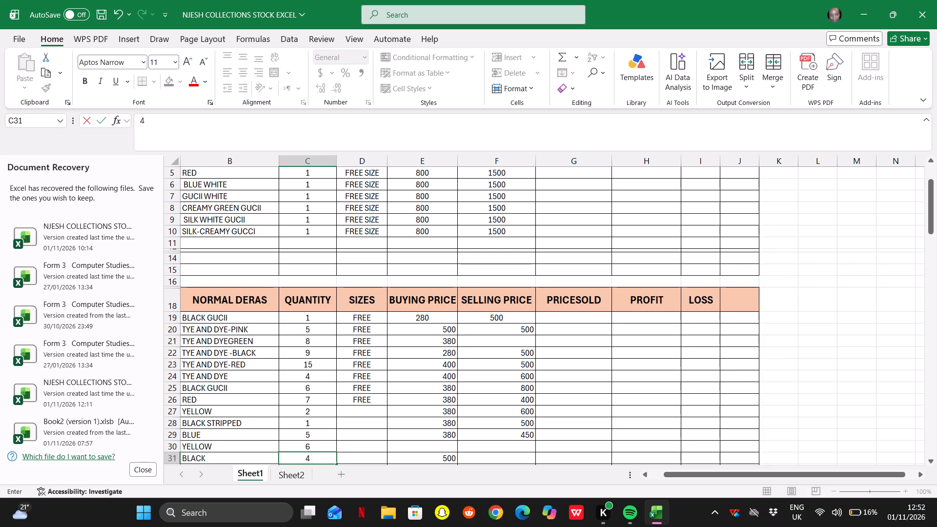
Enter the size FREE for YELLOW through BLACK in cells D27 to D31 of the NORMAL DERAS table.
{"action": "left_click", "coordinate": [362, 414]}
{"action": "key", "text": "f"}
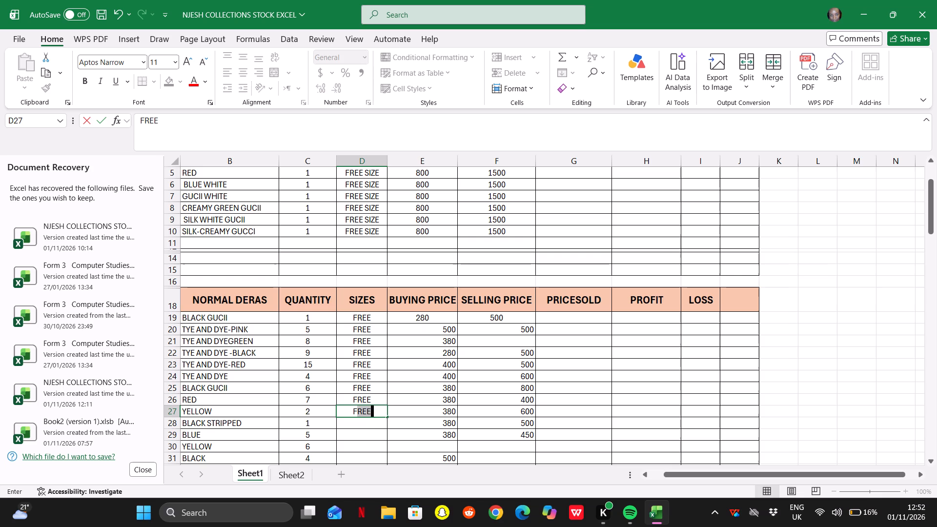
{"action": "key", "text": "Down"}
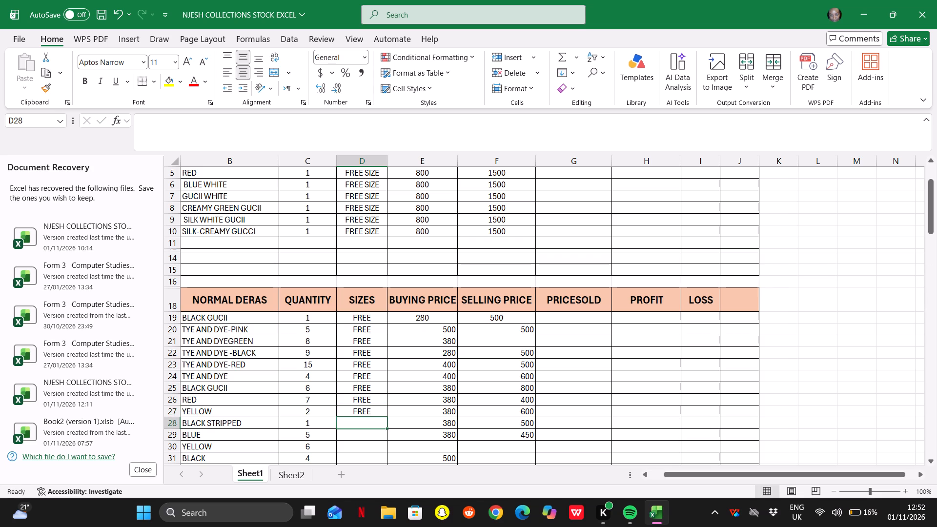
{"action": "key", "text": "f"}
{"action": "key", "text": "Down"}
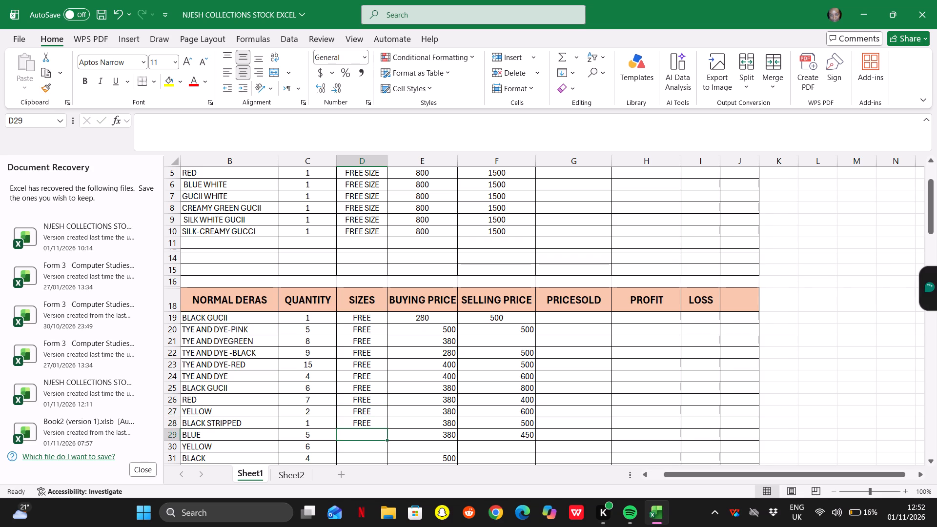
{"action": "key", "text": "f"}
{"action": "key", "text": "Down"}
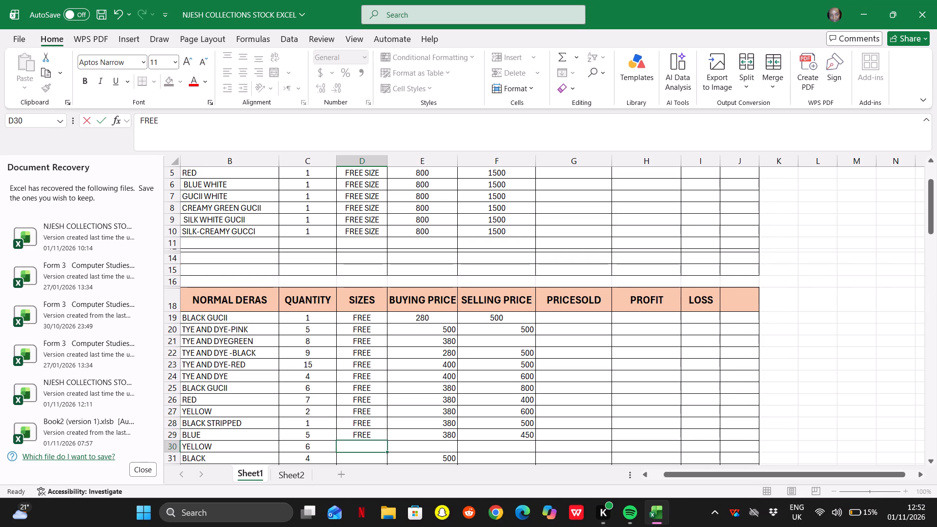
{"action": "key", "text": "f"}
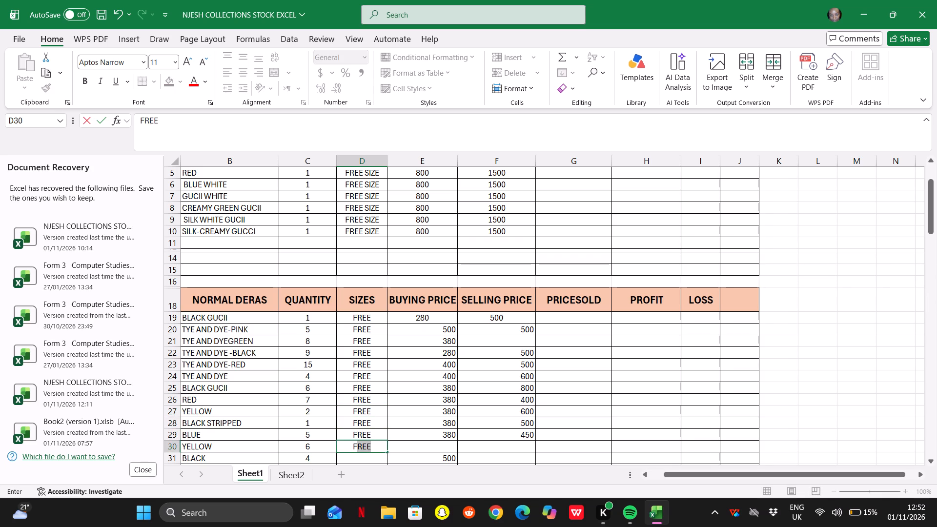
{"action": "key", "text": "Down"}
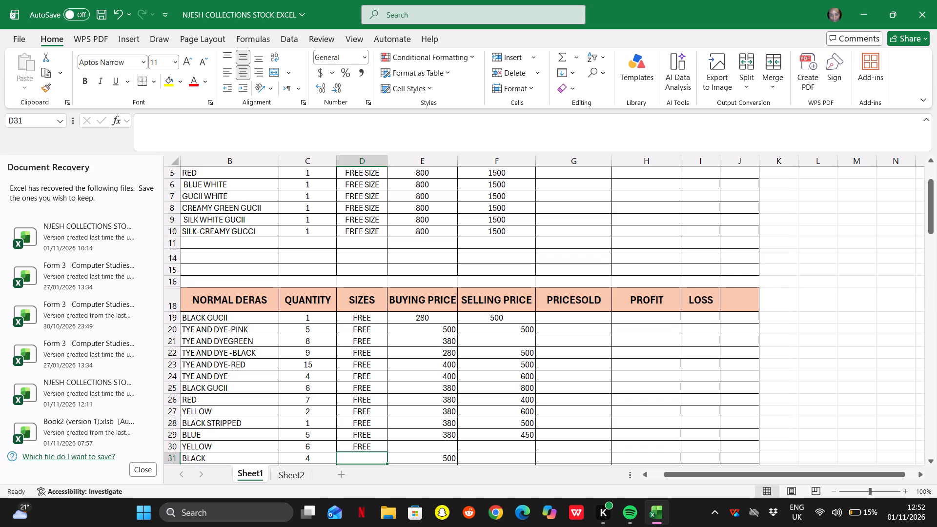
{"action": "key", "text": "f"}
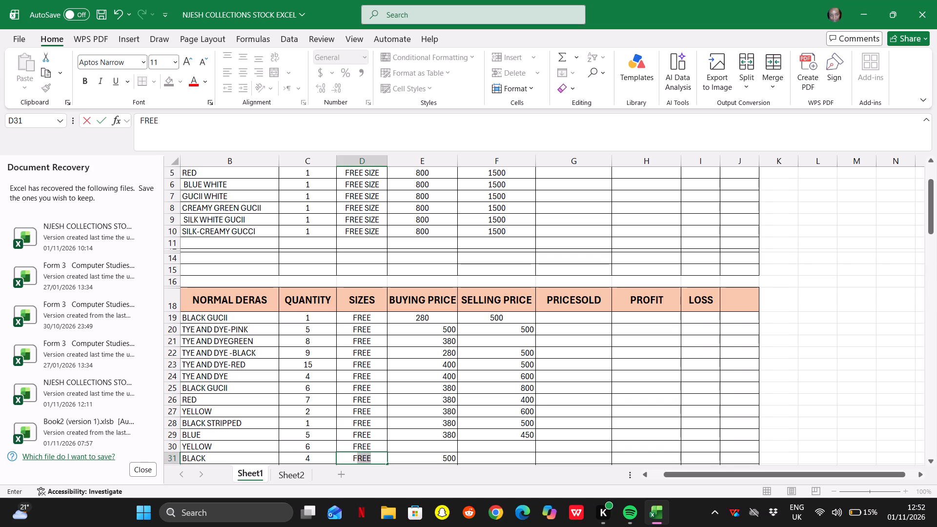
Enter a buying price of 380 for YELLOW in cell E30.
{"action": "left_click", "coordinate": [437, 447]}
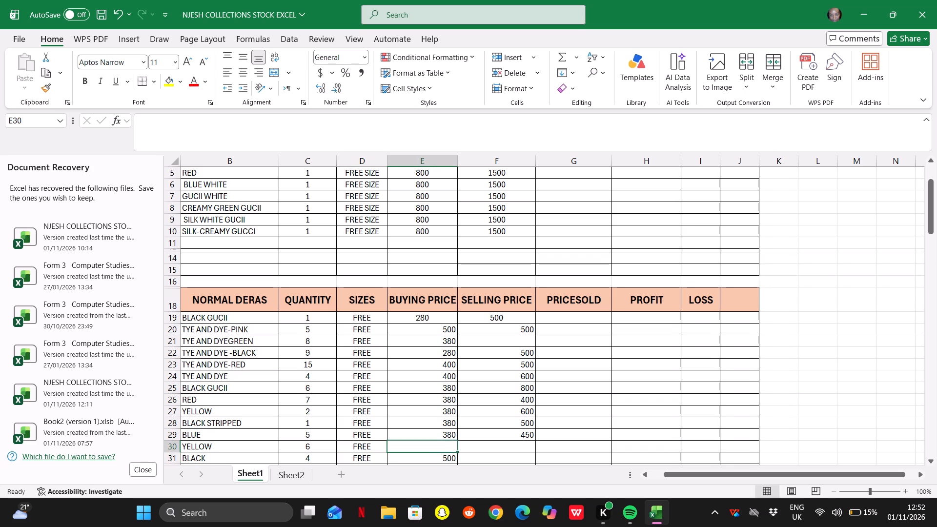
{"action": "key", "text": "3"}
{"action": "type", "text": "80"}
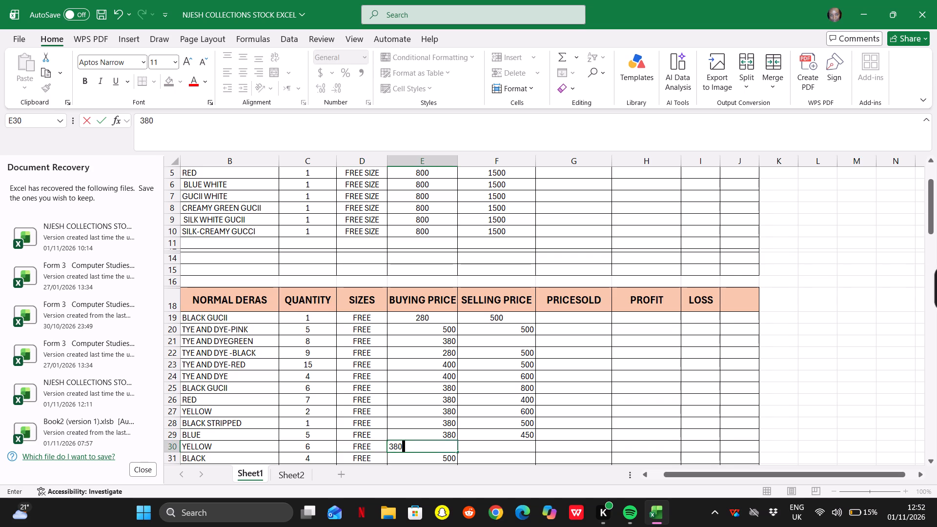
{"action": "key", "text": "Right"}
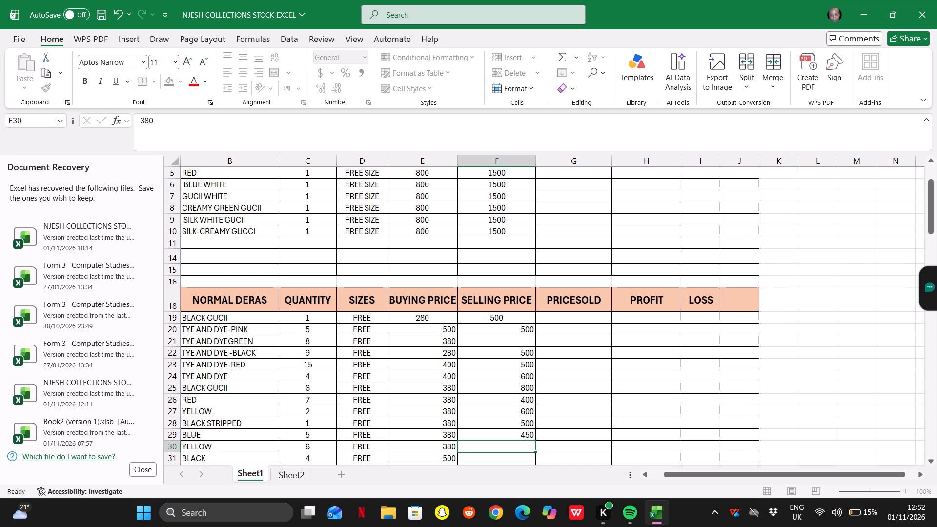
Enter a selling price of 500 for both YELLOW and BLACK in cells F30 and F31.
{"action": "key", "text": "Right"}
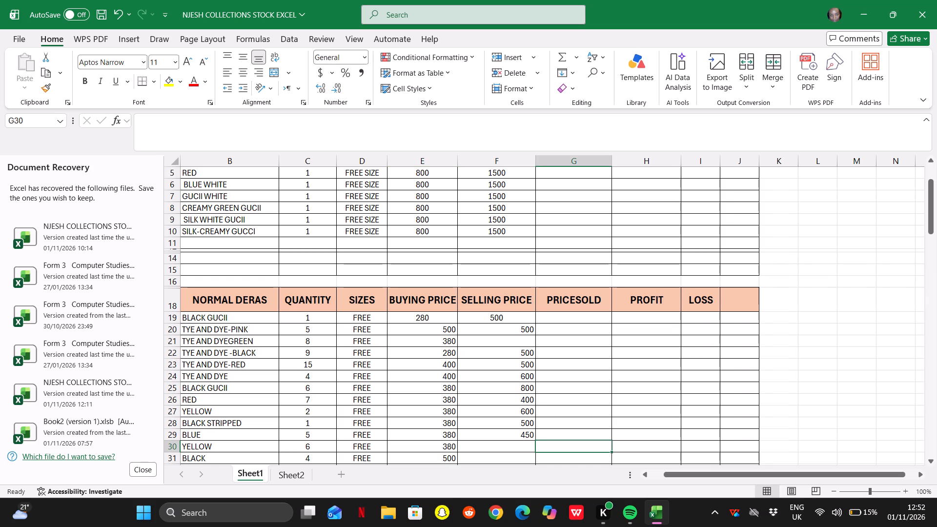
{"action": "left_click", "coordinate": [505, 449]}
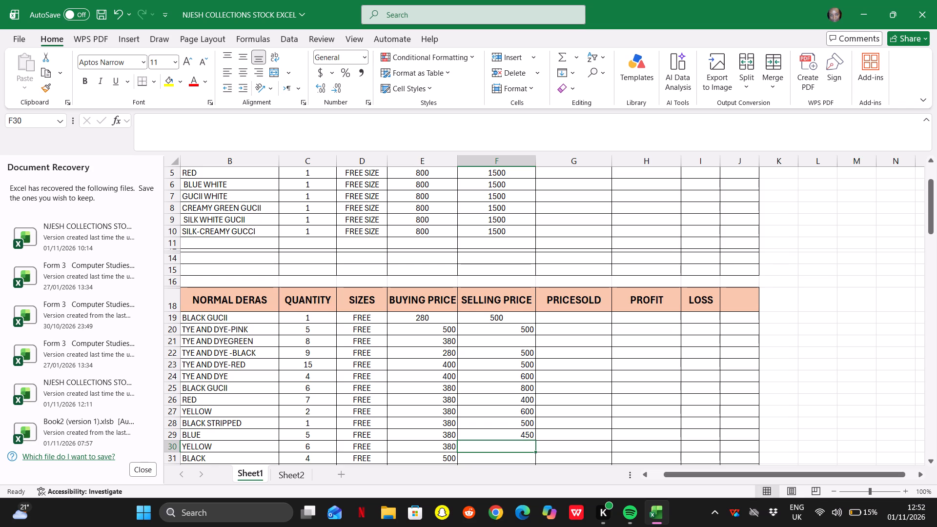
{"action": "type", "text": "500"}
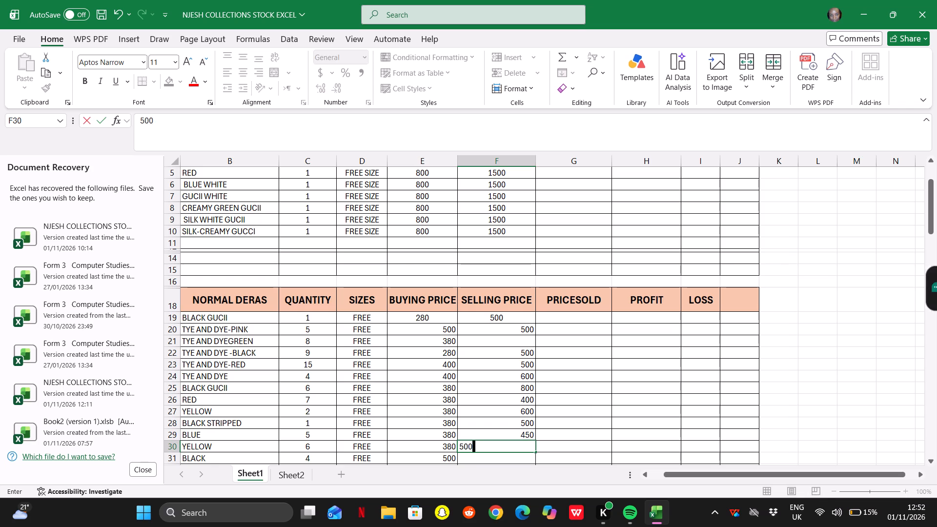
{"action": "key", "text": "Down"}
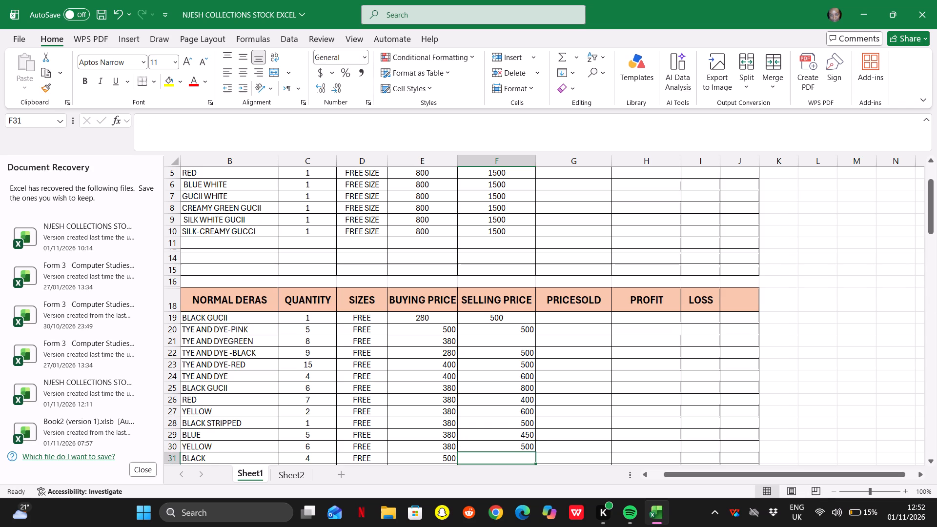
{"action": "key", "text": "5"}
{"action": "type", "text": "00"}
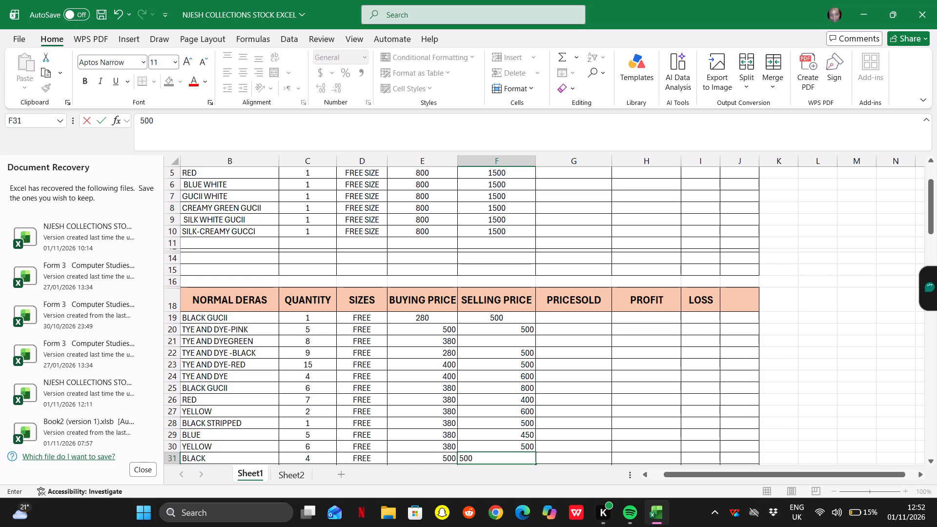
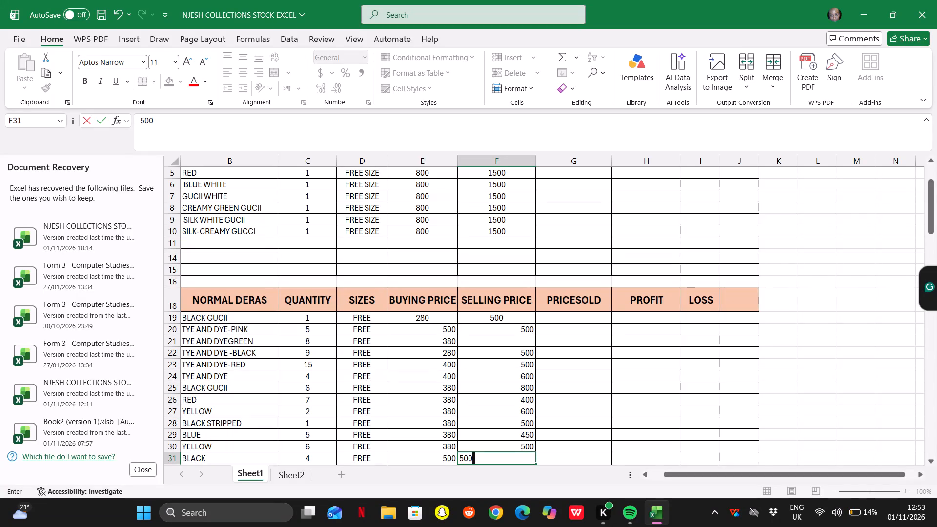
Enter a PRICESOLD value of 500 in cells G19 to G25 of the NORMAL DERAS table.
{"action": "left_click", "coordinate": [565, 317]}
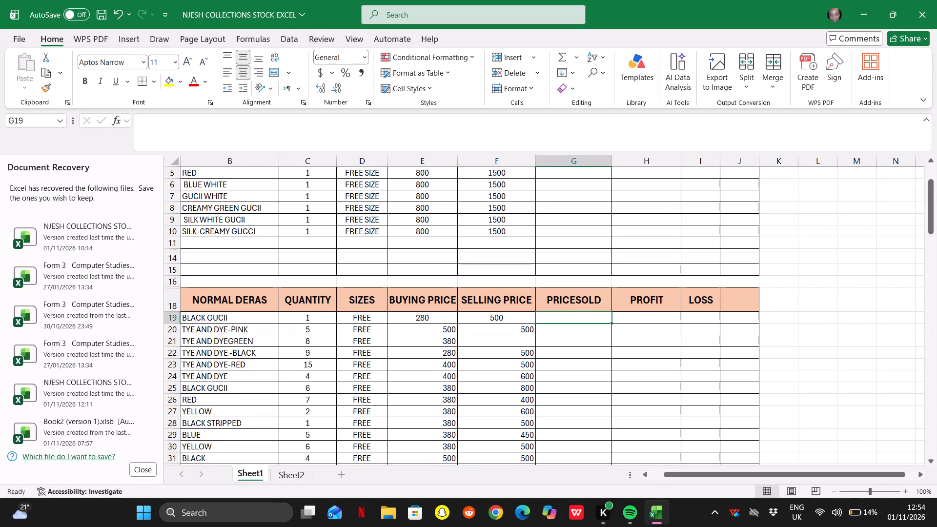
{"action": "type", "text": "500"}
{"action": "key", "text": "Down"}
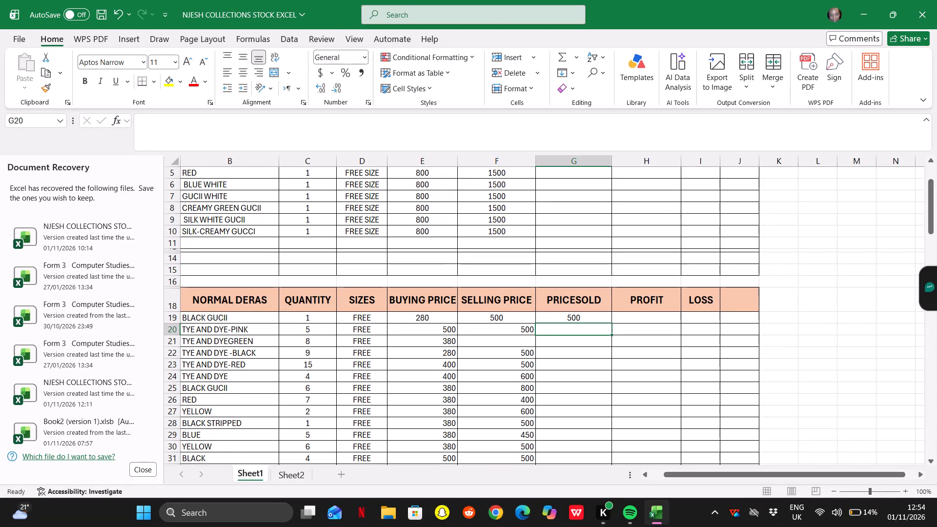
{"action": "type", "text": "500"}
{"action": "key", "text": "Down"}
{"action": "type", "text": "500"}
{"action": "key", "text": "Down"}
{"action": "type", "text": "500"}
{"action": "key", "text": "Down"}
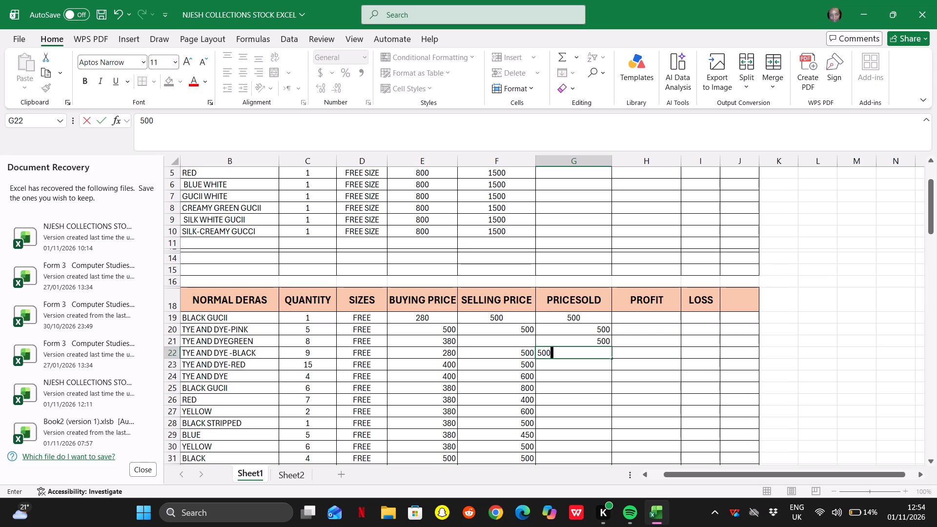
{"action": "type", "text": "500"}
{"action": "key", "text": "Down"}
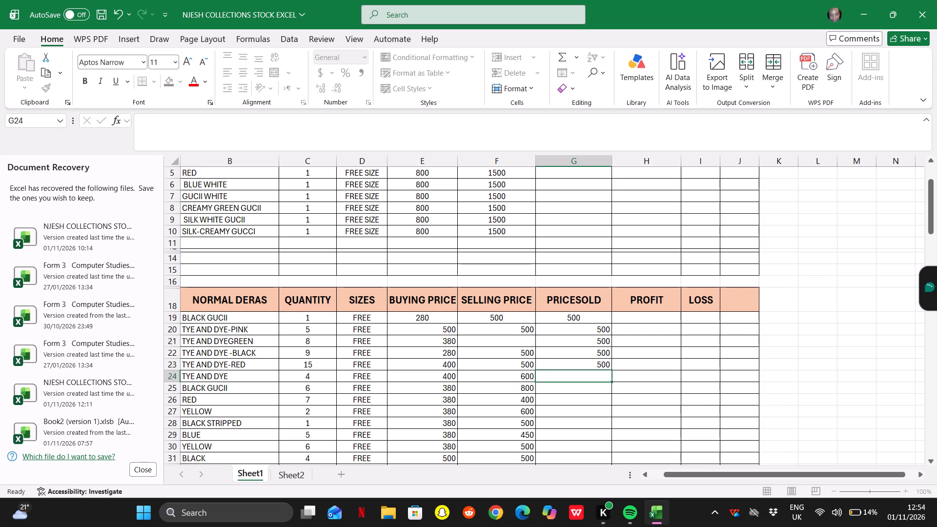
{"action": "type", "text": "500"}
{"action": "key", "text": "Down"}
{"action": "type", "text": "500"}
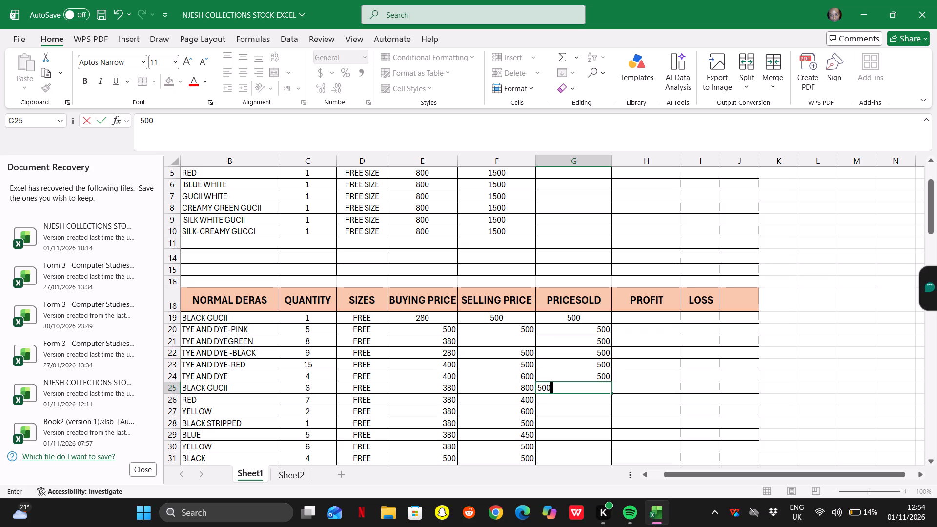
{"action": "left_click", "coordinate": [599, 376]}
Fill the 500 in G25 down the PRICESOLD column through the BLACK row, cell G31.
{"action": "left_click", "coordinate": [605, 390]}
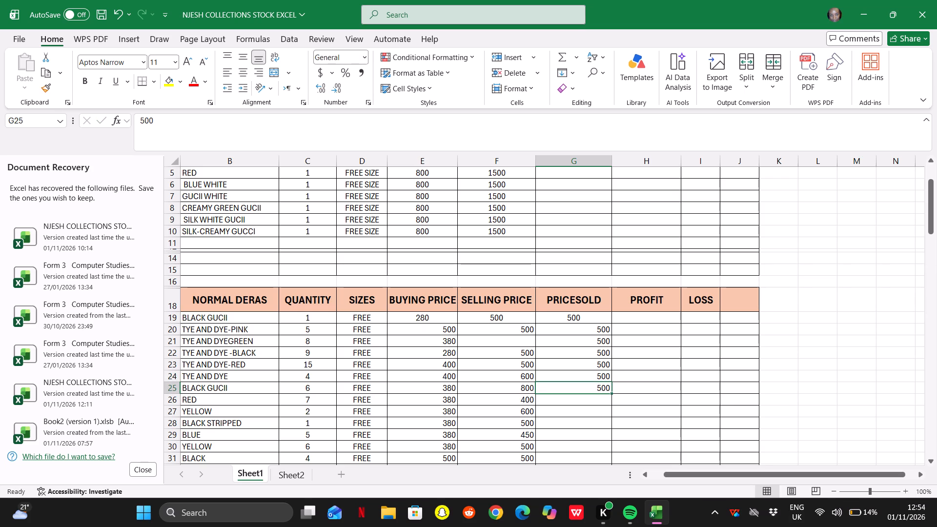
{"action": "left_click_drag", "start_coordinate": [611, 391], "coordinate": [605, 412]}
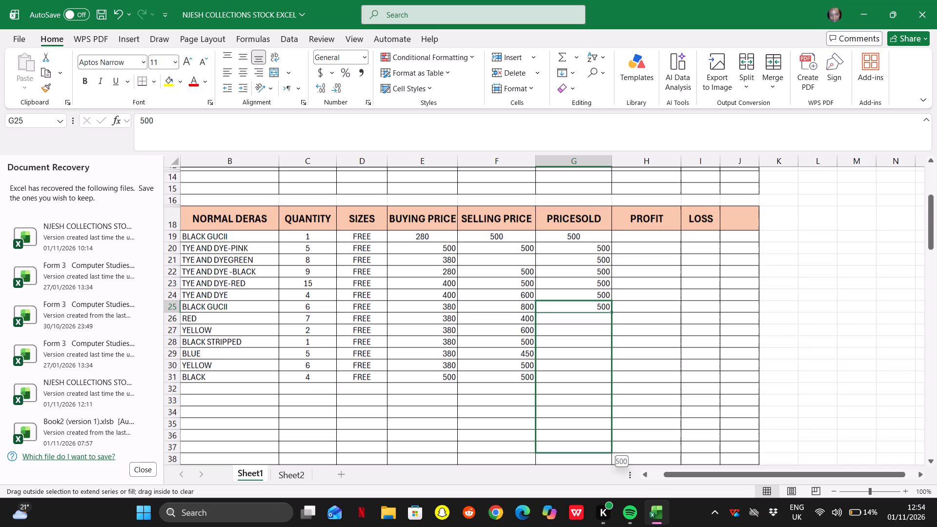
{"action": "left_click_drag", "start_coordinate": [605, 412], "coordinate": [602, 378]}
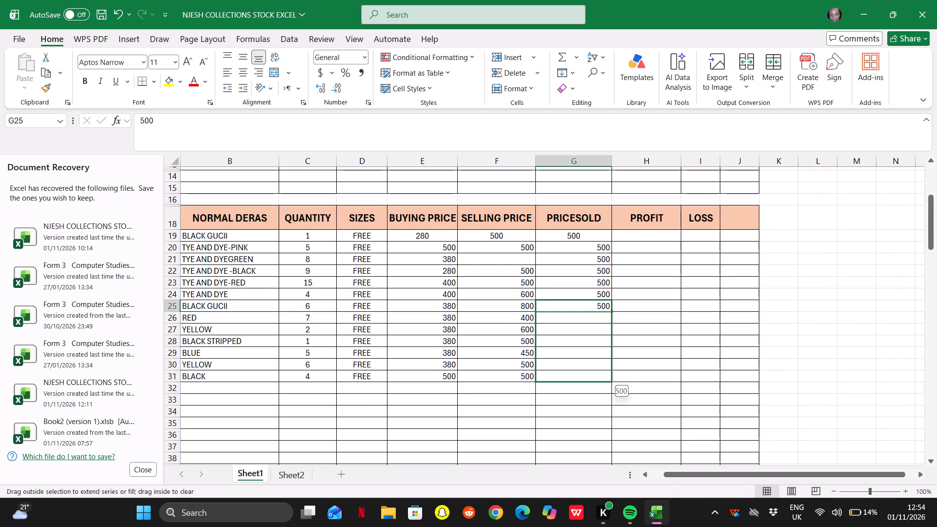
{"action": "left_click_drag", "start_coordinate": [602, 378], "coordinate": [602, 379]}
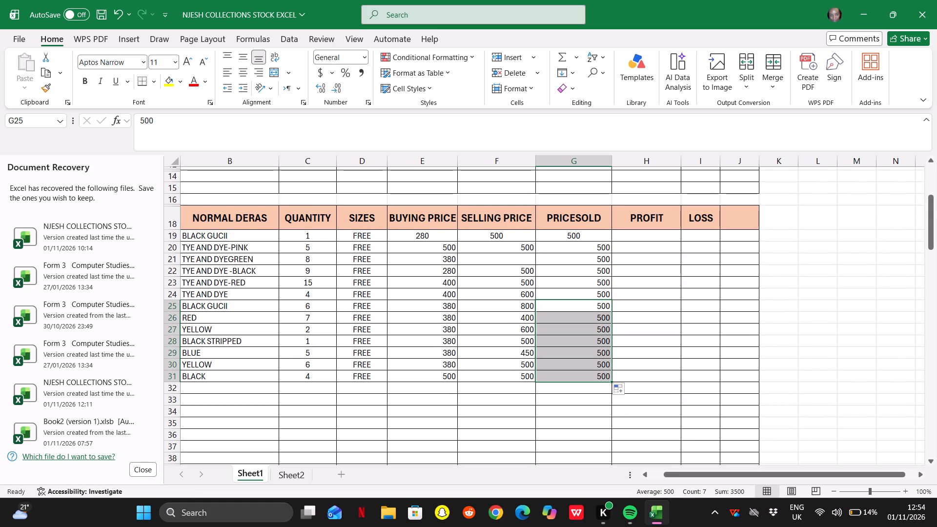
Save the workbook.
{"action": "key", "text": "ctrl+s"}
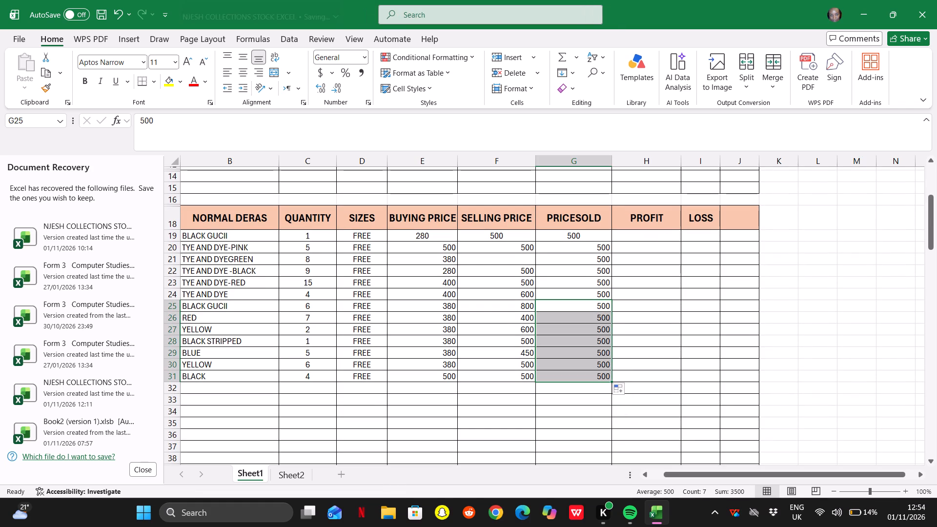
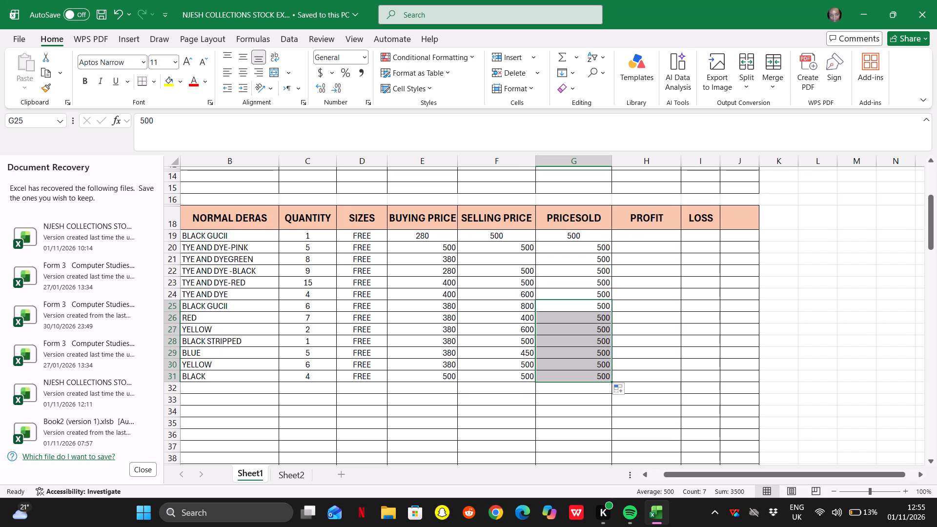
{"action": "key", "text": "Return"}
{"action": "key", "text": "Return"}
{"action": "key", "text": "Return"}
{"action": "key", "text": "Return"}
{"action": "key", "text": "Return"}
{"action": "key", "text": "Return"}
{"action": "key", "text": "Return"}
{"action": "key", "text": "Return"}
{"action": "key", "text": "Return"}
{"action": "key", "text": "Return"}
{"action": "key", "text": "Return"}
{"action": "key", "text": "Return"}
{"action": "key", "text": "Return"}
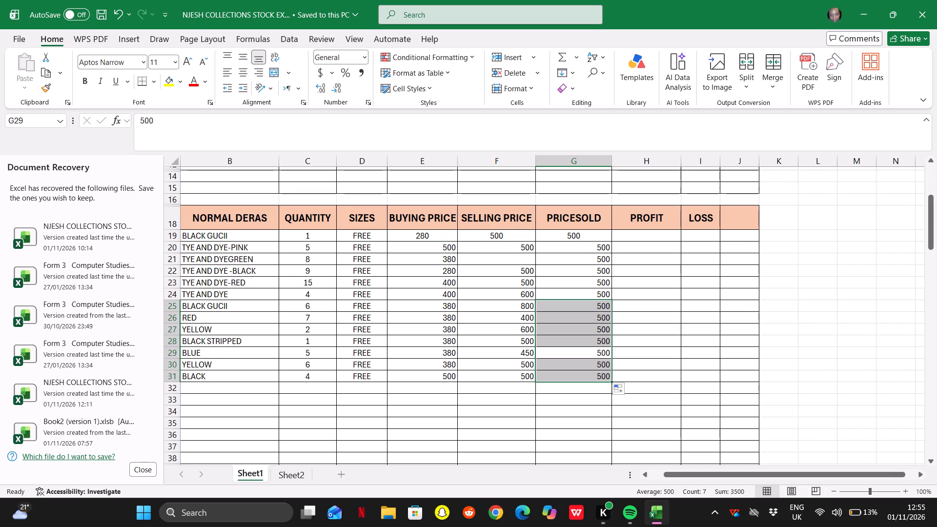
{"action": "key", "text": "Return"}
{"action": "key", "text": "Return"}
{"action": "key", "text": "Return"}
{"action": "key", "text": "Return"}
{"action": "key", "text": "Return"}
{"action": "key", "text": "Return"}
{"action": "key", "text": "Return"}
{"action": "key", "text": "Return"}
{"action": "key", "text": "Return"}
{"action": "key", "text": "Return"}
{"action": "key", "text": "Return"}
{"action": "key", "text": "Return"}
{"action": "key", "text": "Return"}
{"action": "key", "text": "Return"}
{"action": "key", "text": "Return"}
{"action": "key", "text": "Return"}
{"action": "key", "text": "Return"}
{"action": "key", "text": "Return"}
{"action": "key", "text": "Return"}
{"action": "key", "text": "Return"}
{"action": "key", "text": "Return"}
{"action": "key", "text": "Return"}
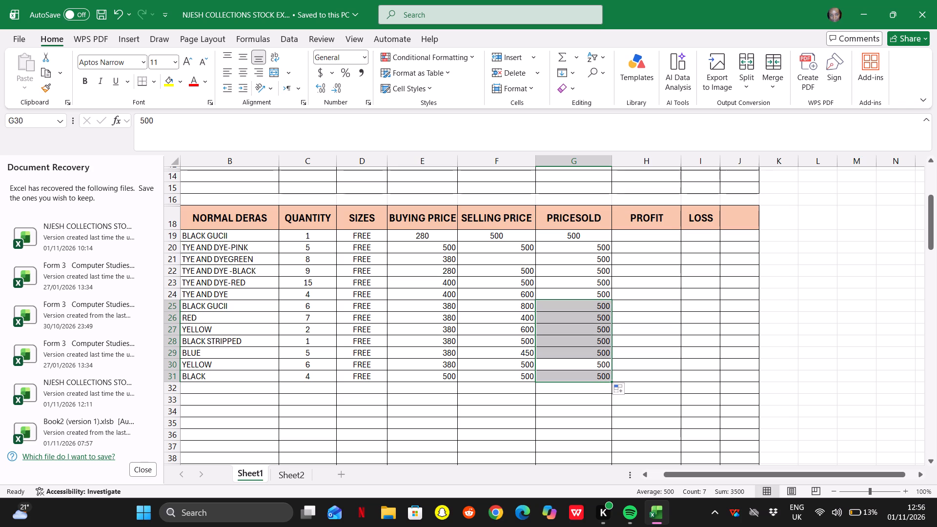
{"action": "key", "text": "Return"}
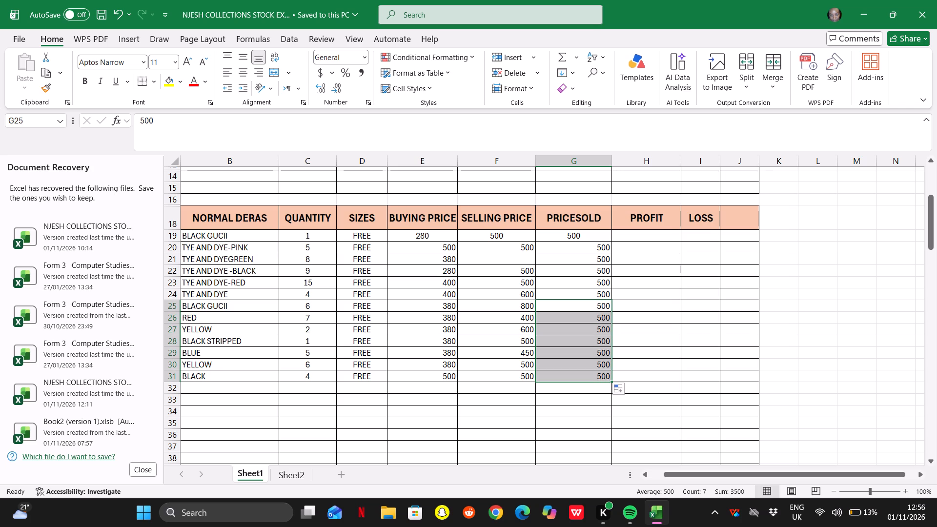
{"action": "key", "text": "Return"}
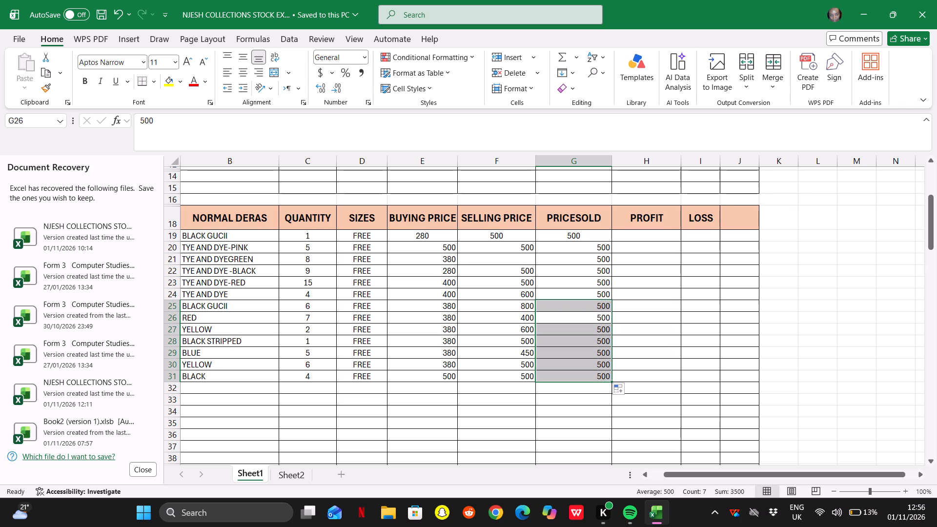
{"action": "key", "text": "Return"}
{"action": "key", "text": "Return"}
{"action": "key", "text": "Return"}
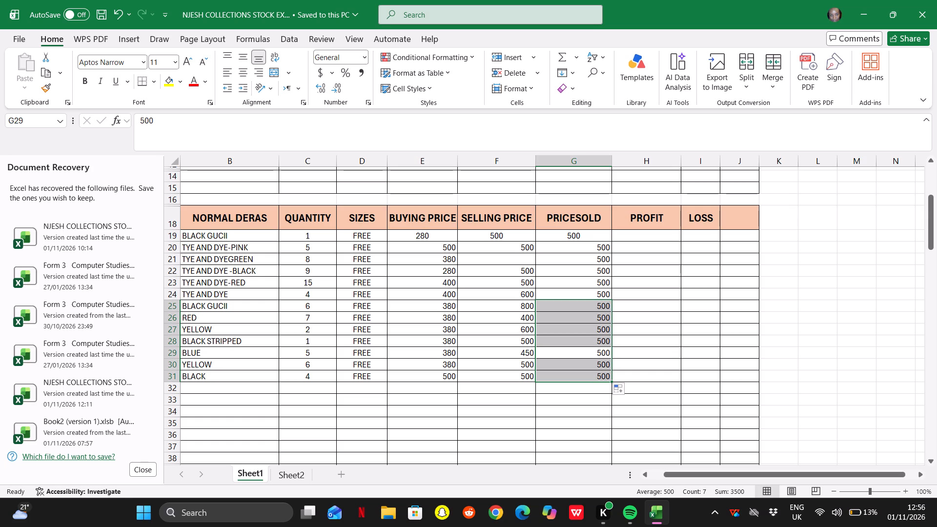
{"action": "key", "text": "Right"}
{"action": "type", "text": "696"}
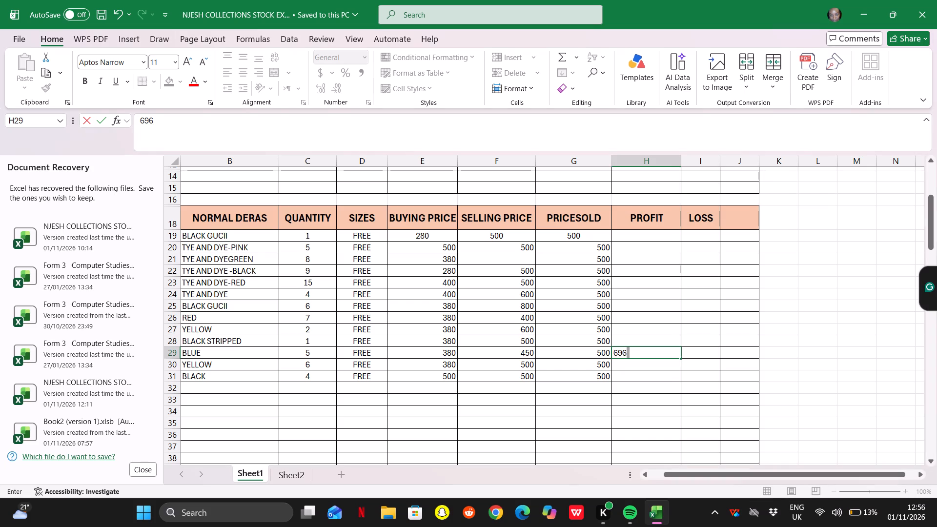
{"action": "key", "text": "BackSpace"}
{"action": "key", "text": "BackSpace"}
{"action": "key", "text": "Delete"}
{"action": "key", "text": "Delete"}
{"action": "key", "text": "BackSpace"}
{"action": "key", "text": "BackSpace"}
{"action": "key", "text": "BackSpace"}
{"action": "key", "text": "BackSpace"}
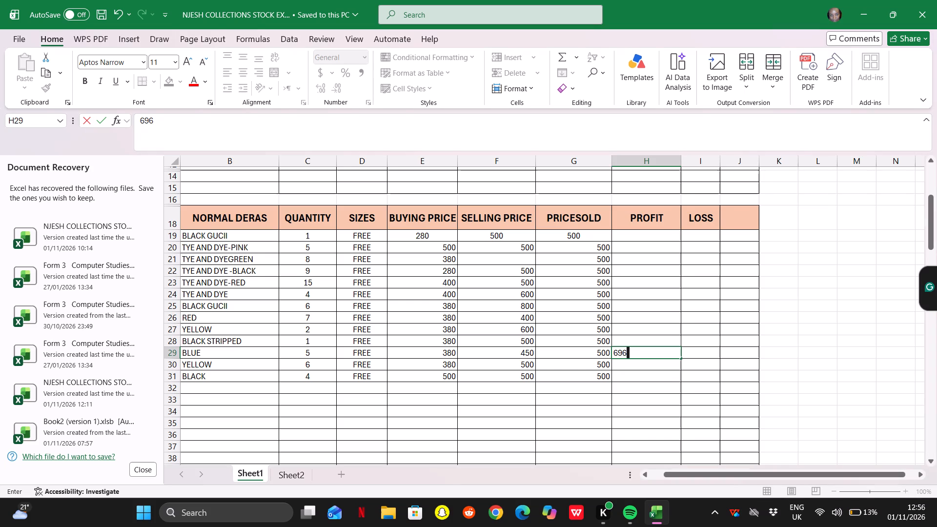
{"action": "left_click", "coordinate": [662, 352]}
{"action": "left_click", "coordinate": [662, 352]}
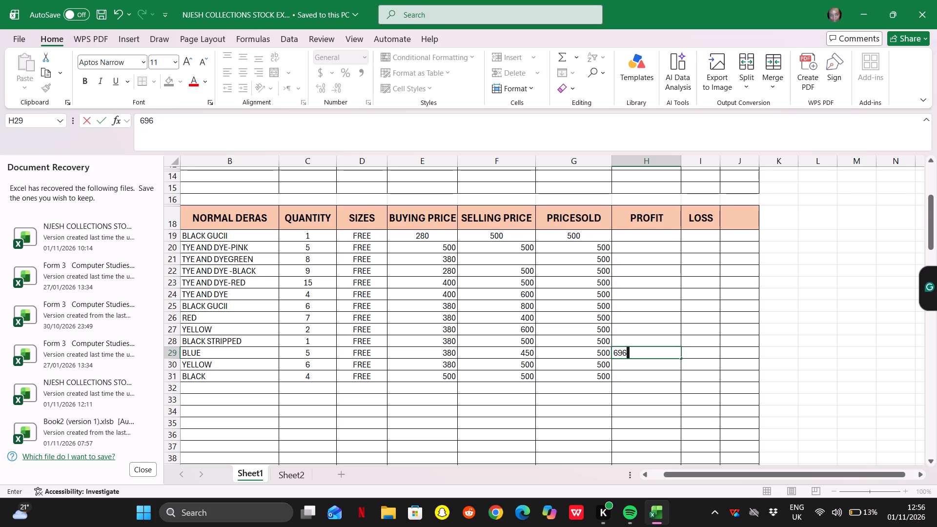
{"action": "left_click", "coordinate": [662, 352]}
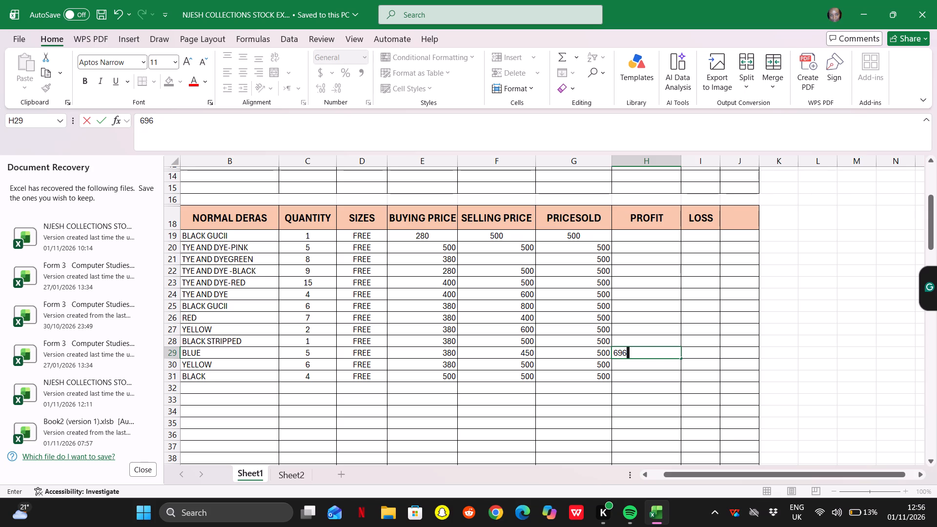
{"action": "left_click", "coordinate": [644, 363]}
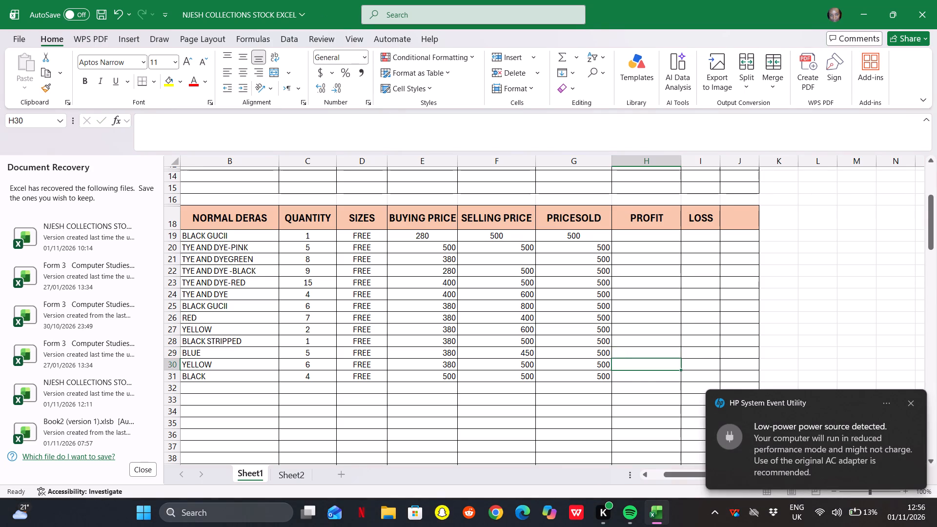
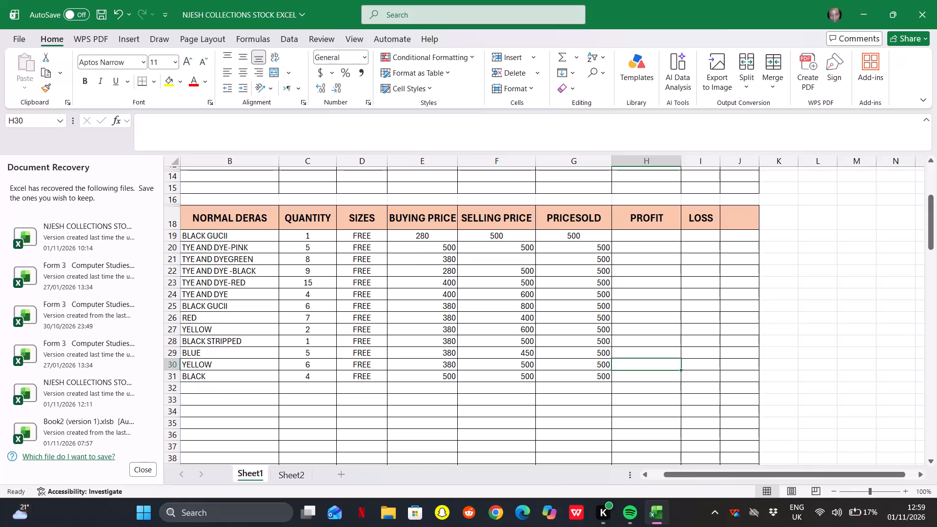
Select the empty PROFIT cell H19 in the first BLACK GUCII row of the NORMAL DERAS table.
{"action": "left_click", "coordinate": [595, 313]}
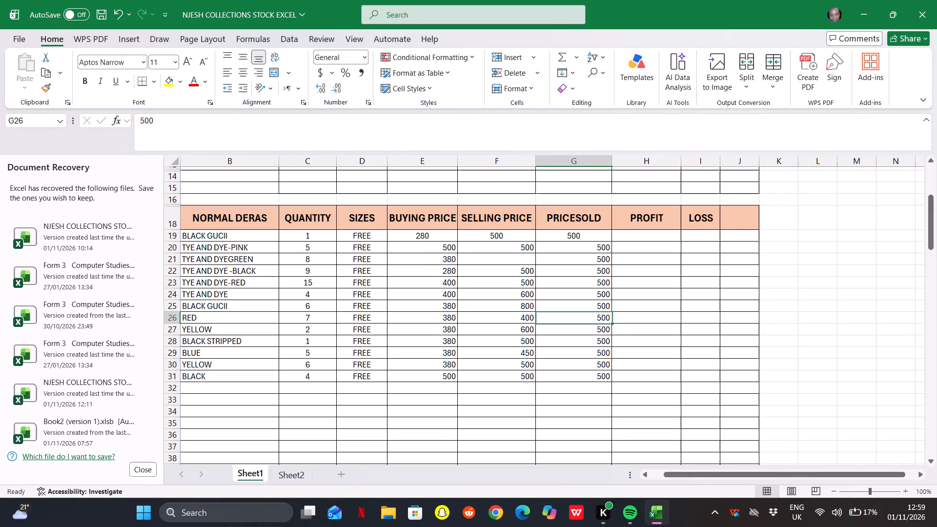
{"action": "left_click", "coordinate": [660, 235]}
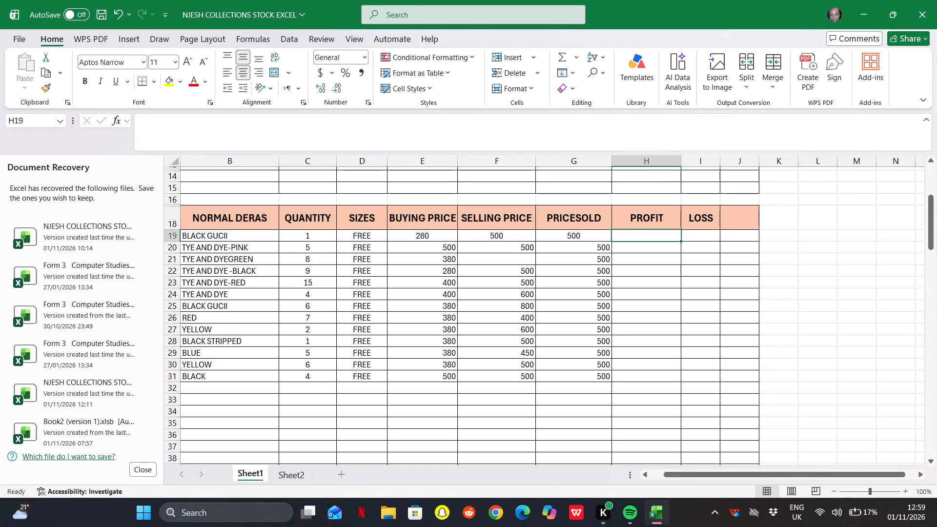
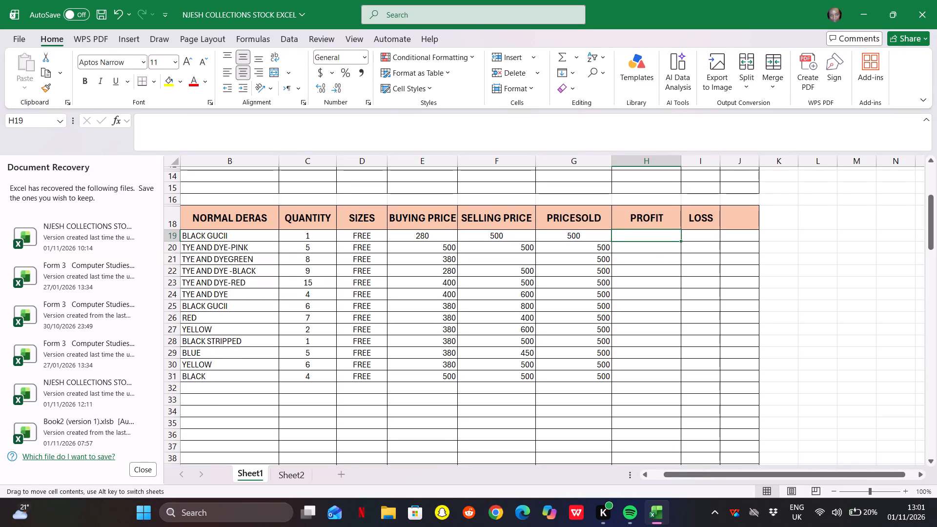
Enter PROFIT values in the NORMAL DERAS table: 0 for TYE AND DYE-PINK and 100 for TYE AND DYE-RED.
{"action": "left_click", "coordinate": [644, 232]}
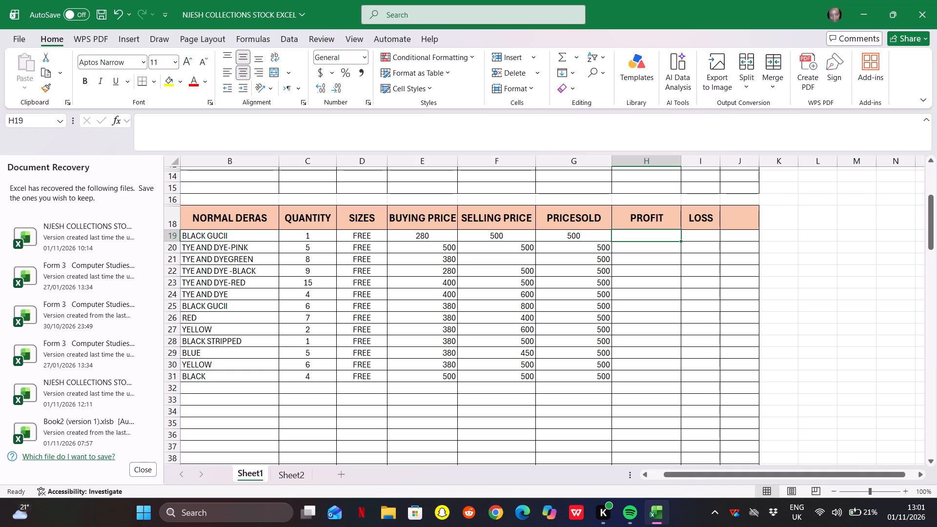
{"action": "left_click", "coordinate": [651, 251]}
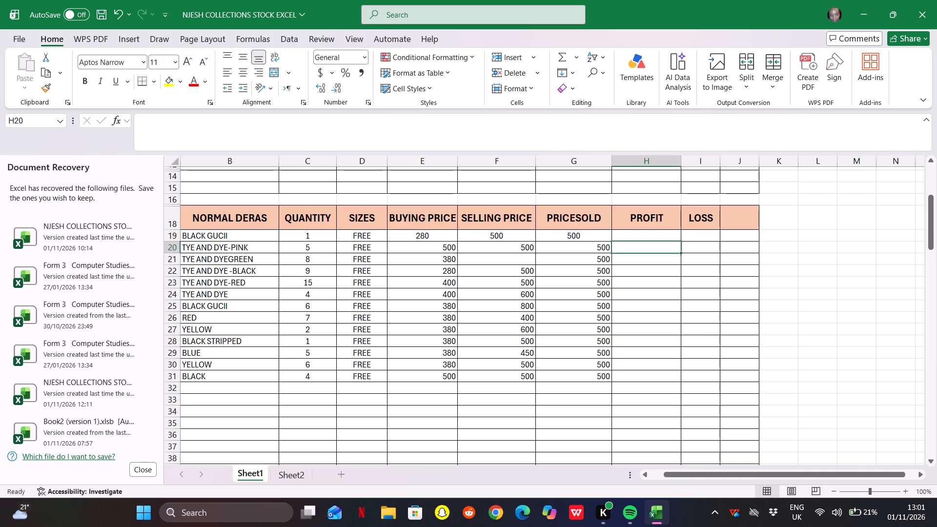
{"action": "key", "text": "0"}
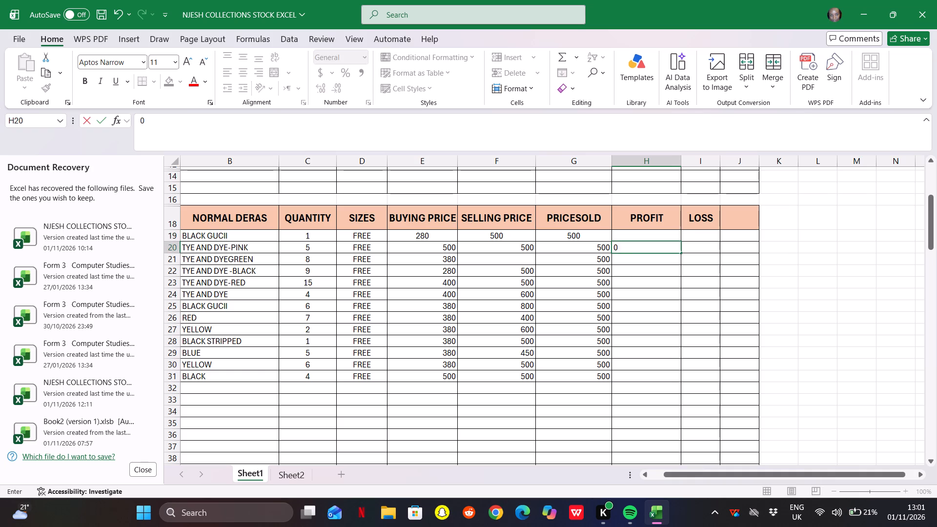
{"action": "left_click", "coordinate": [651, 251]}
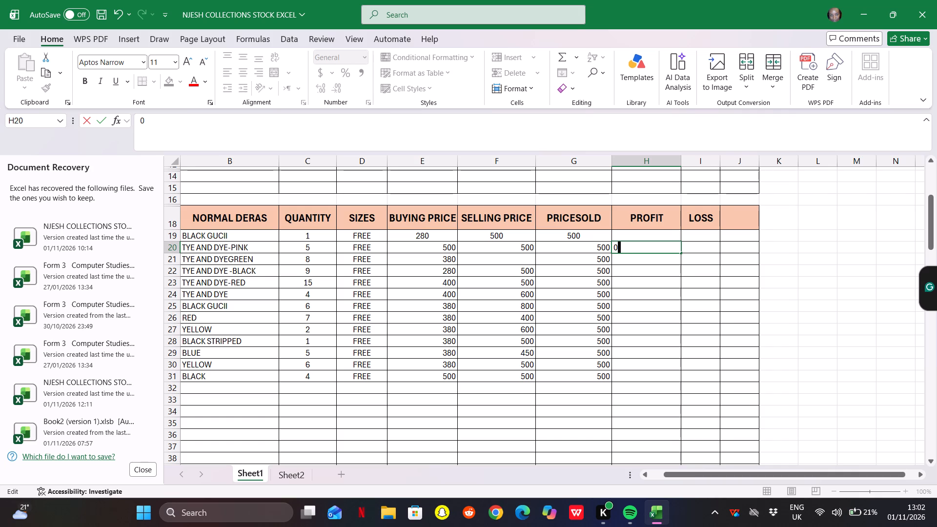
{"action": "left_click", "coordinate": [645, 283]}
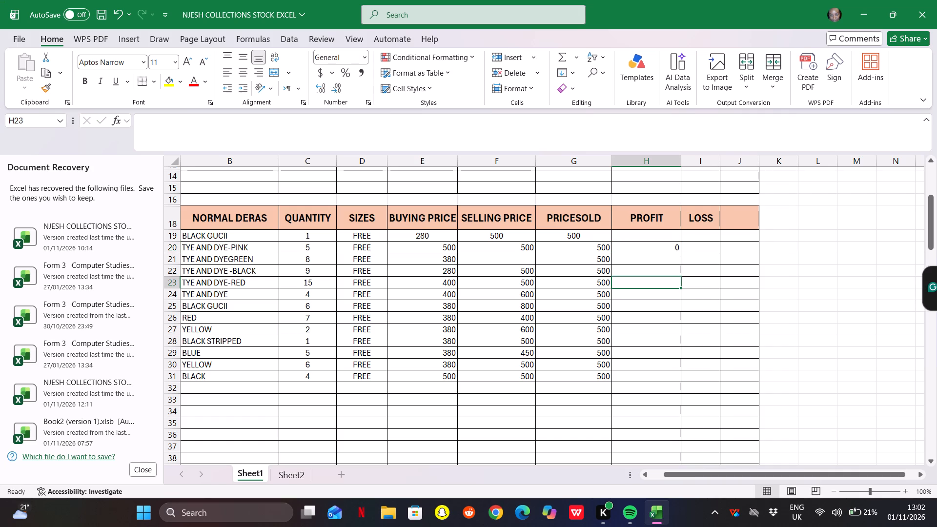
{"action": "key", "text": "1"}
{"action": "type", "text": "00"}
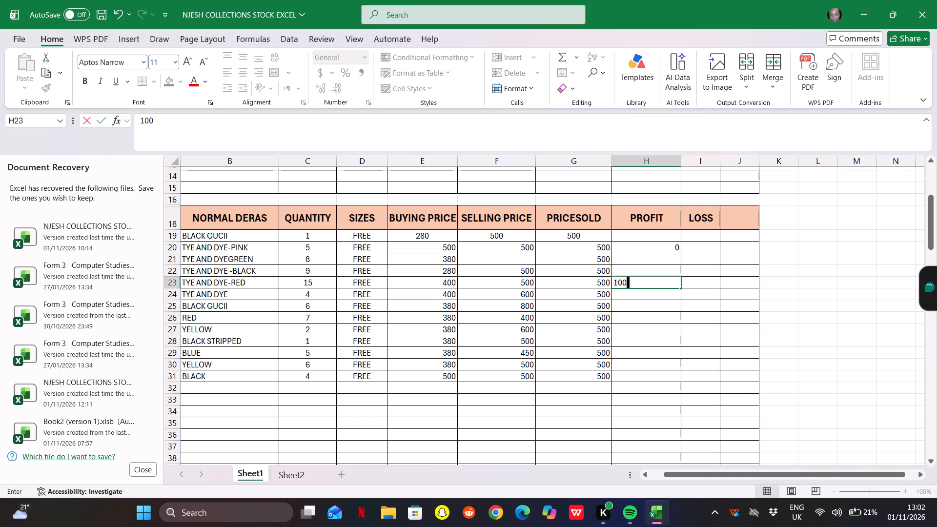
{"action": "left_click", "coordinate": [636, 298]}
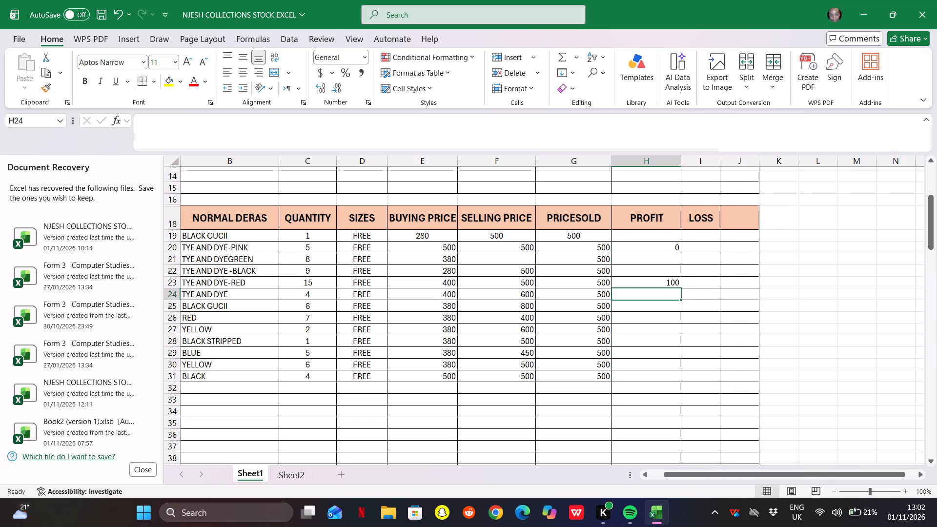
Enter 100 as the LOSS for the TYE AND DYE row, in cell I24.
{"action": "left_click", "coordinate": [710, 295]}
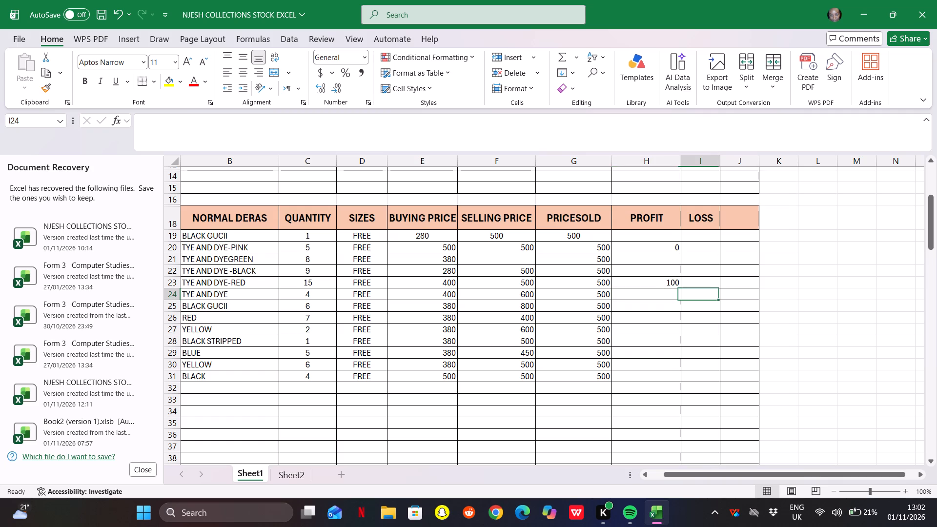
{"action": "key", "text": "1"}
{"action": "type", "text": "00"}
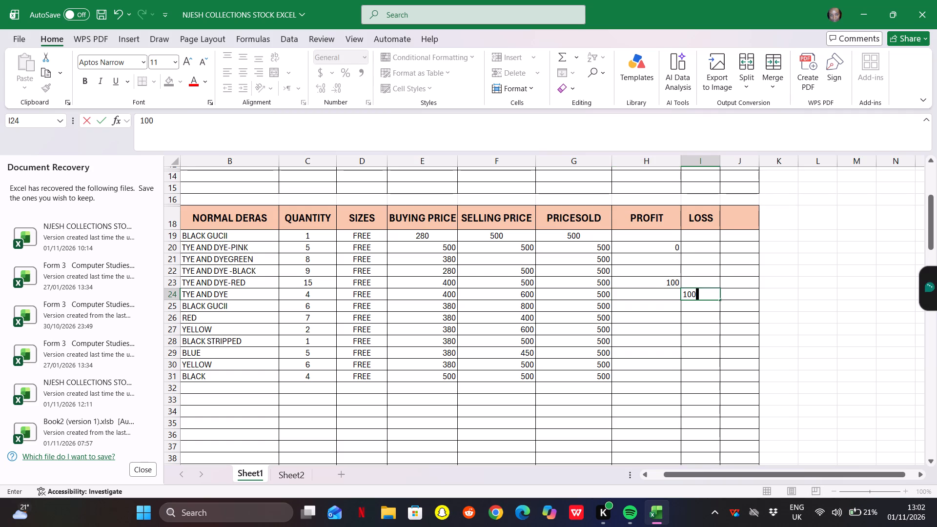
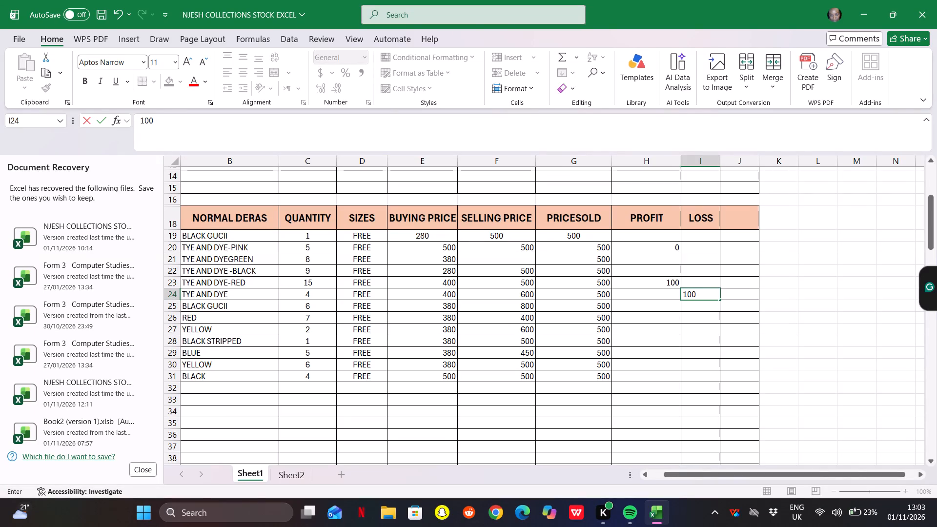
Enter PROFIT values in the NORMAL DERAS table: 0 for BLACK in row 31 and 120 for YELLOW in row 30.
{"action": "left_click", "coordinate": [651, 375]}
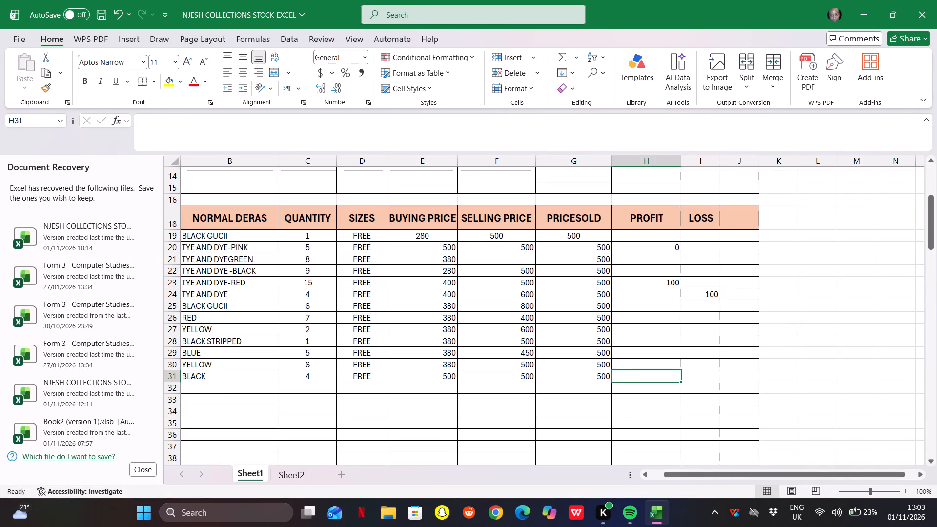
{"action": "key", "text": "0"}
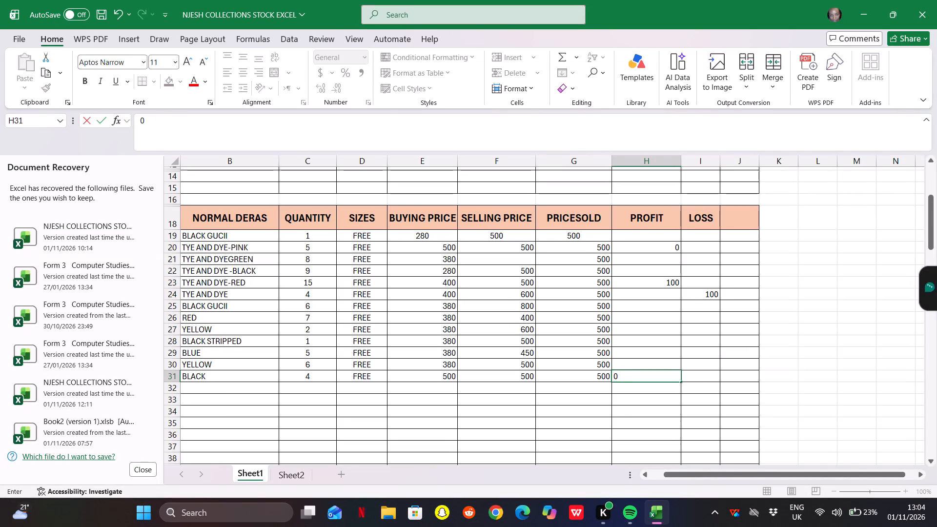
{"action": "left_click", "coordinate": [651, 363]}
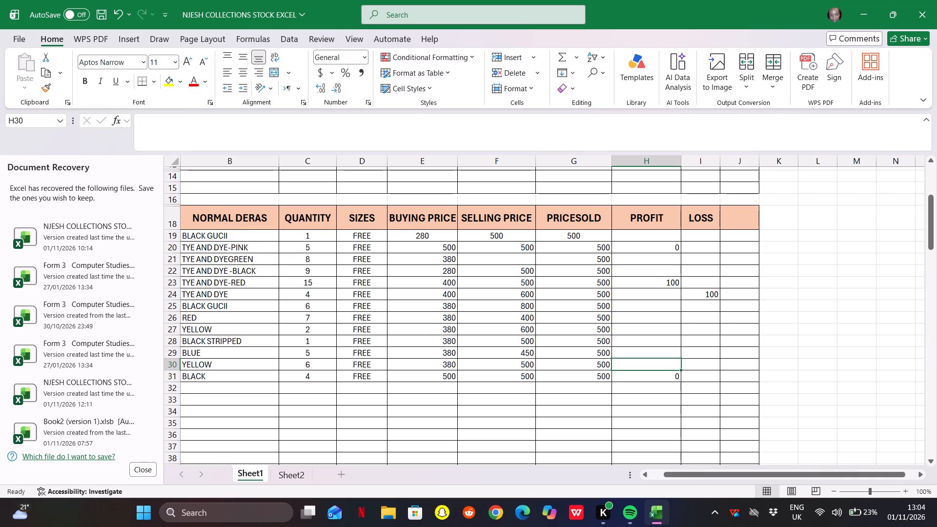
{"action": "type", "text": "12"}
{"action": "key", "text": "0"}
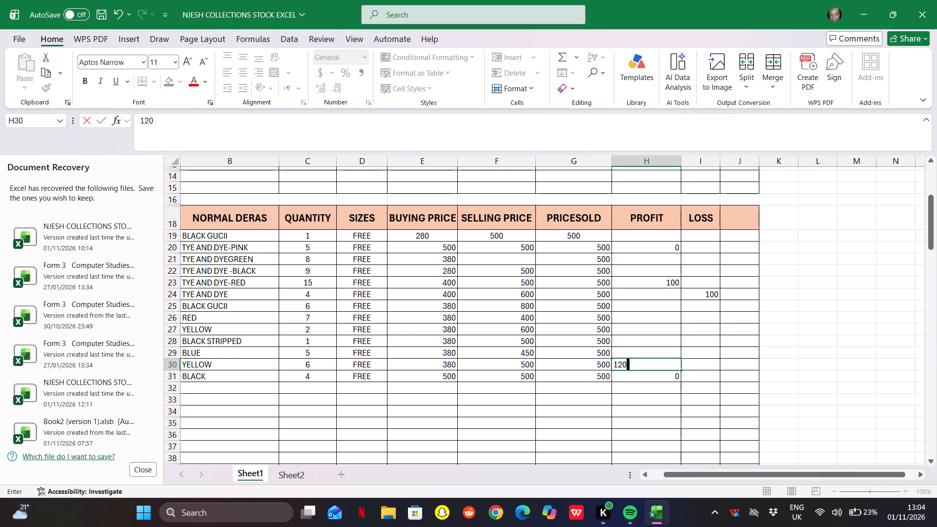
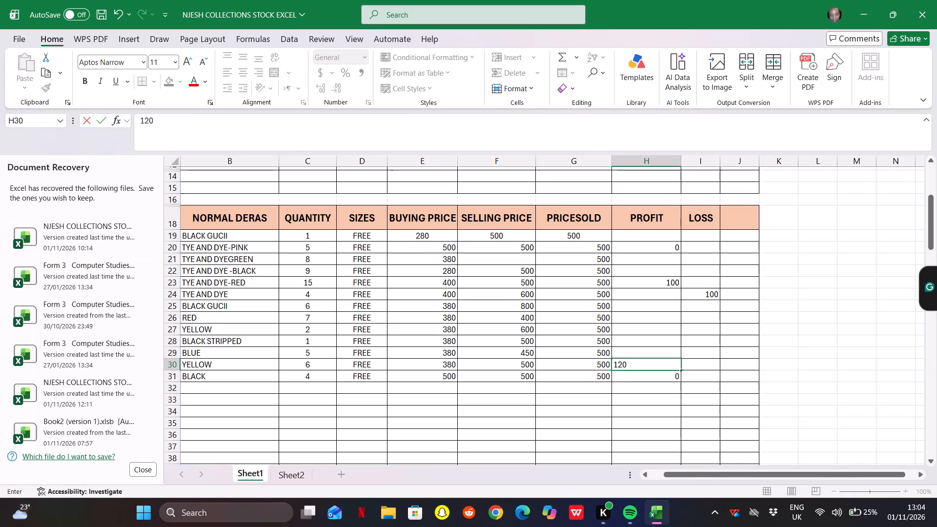
Enter a PROFIT of 220 for BLACK GUCII in row 19 of the NORMAL DERAS table.
{"action": "left_click", "coordinate": [699, 238]}
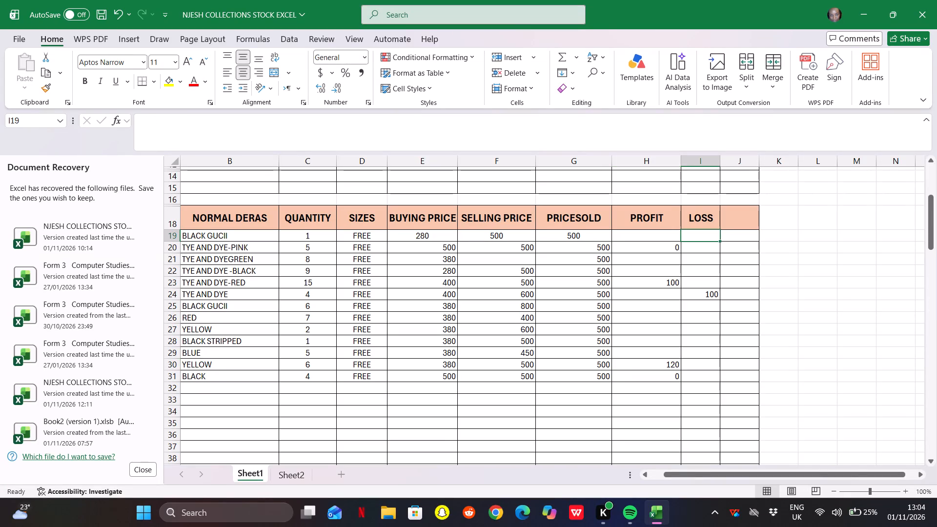
{"action": "left_click", "coordinate": [641, 235]}
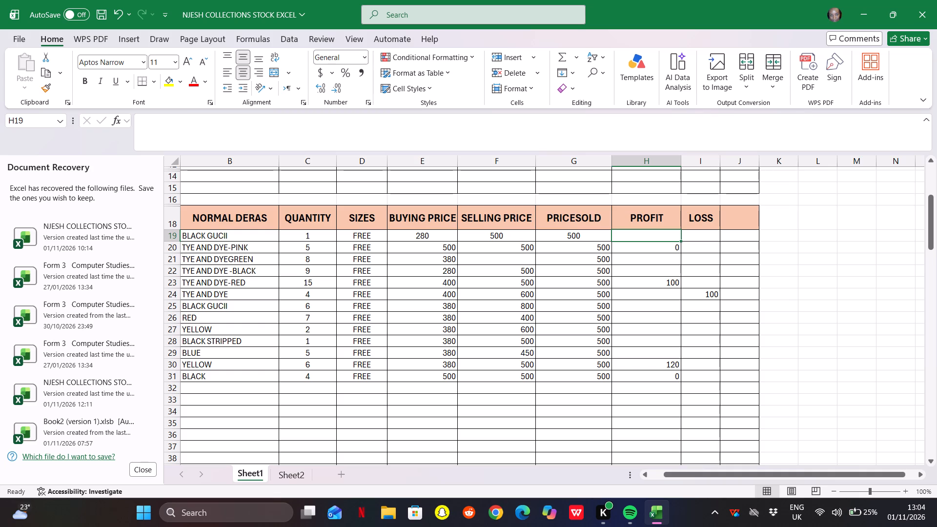
{"action": "key", "text": "1"}
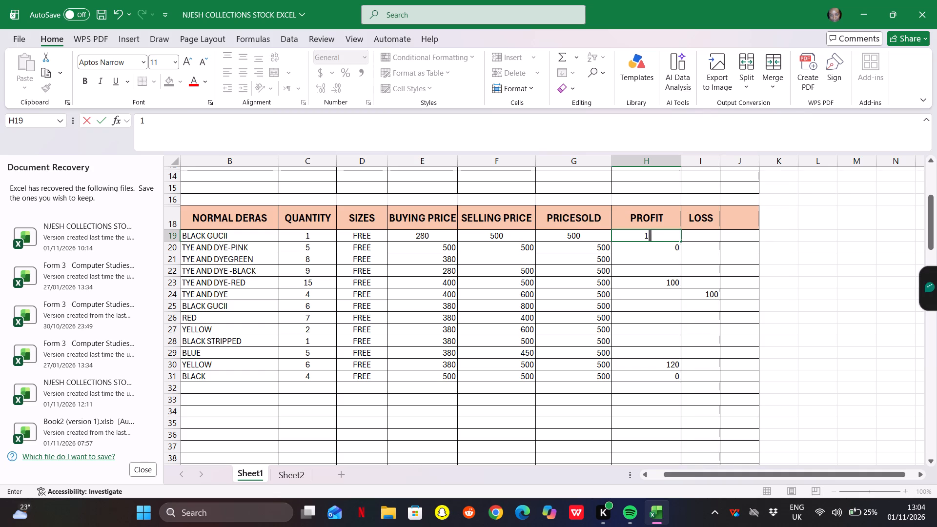
{"action": "key", "text": "BackSpace"}
{"action": "type", "text": "22"}
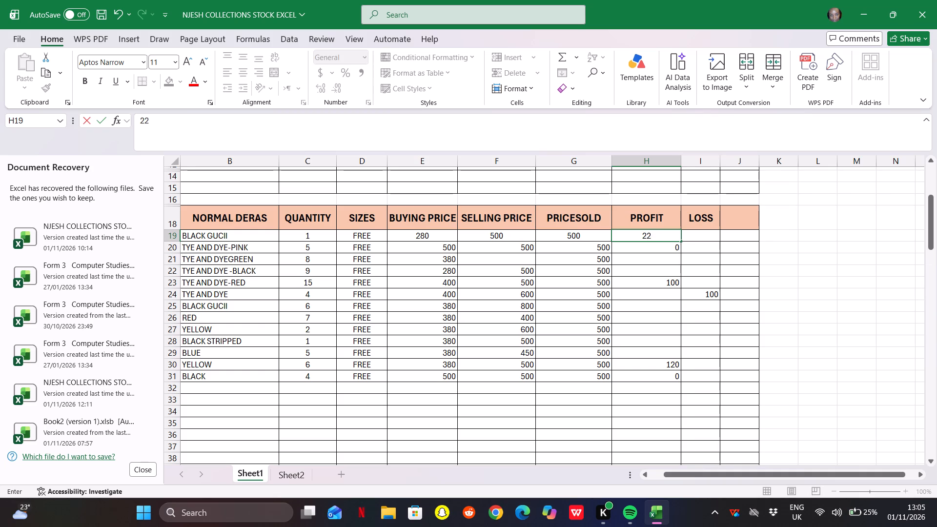
{"action": "key", "text": "0"}
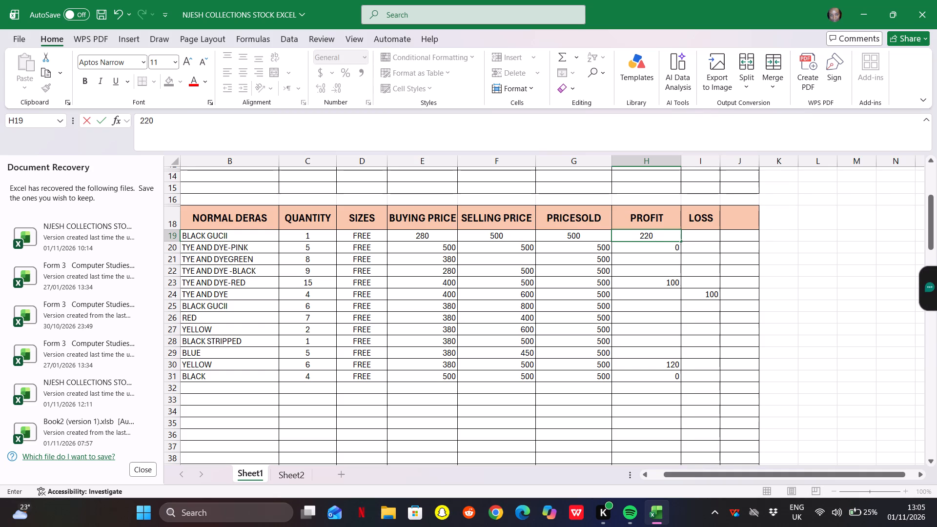
{"action": "left_click", "coordinate": [654, 250]}
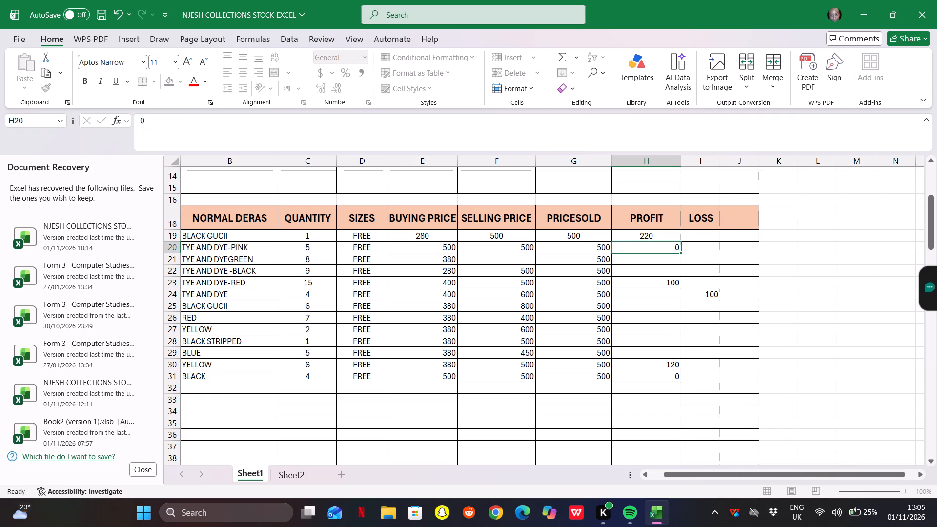
Enter a LOSS of 0 for TYE AND DYE-PINK in row 20 and for BLACK GUCII in row 19.
{"action": "left_click", "coordinate": [706, 246]}
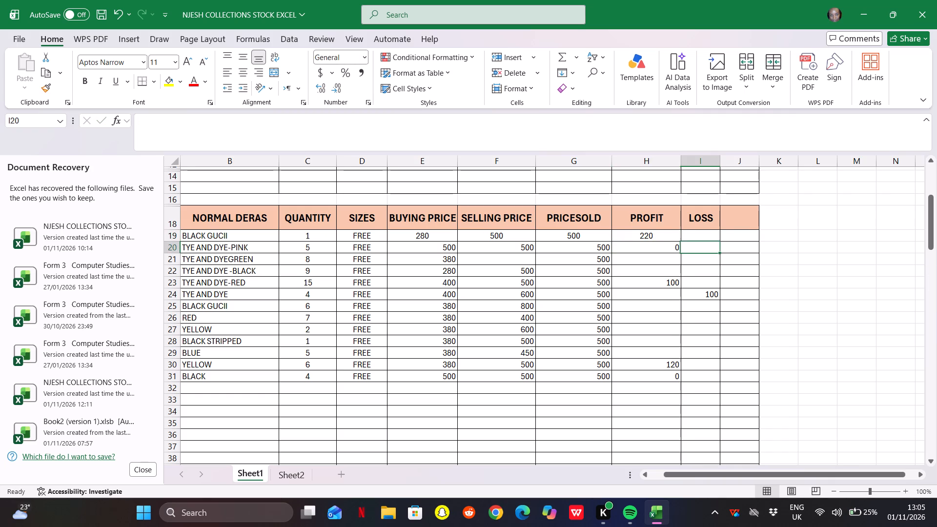
{"action": "key", "text": "0"}
{"action": "key", "text": "Up"}
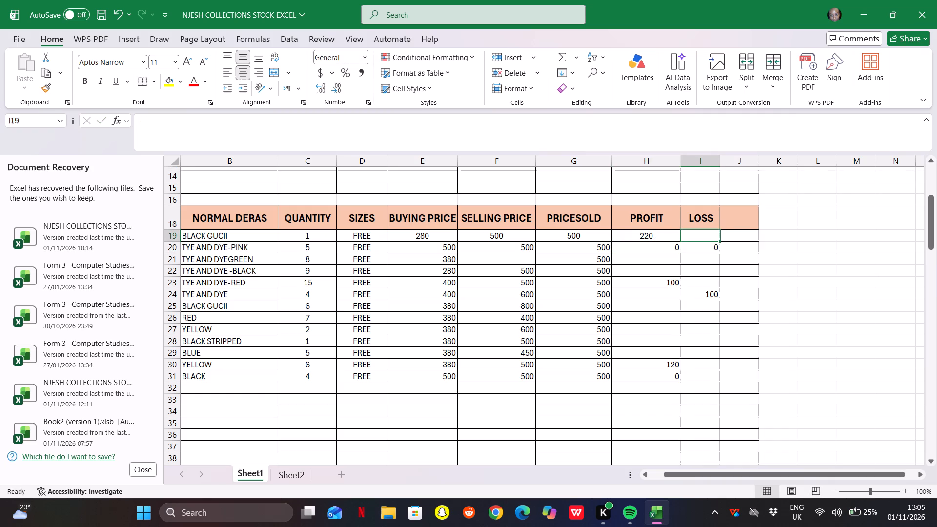
{"action": "key", "text": "0"}
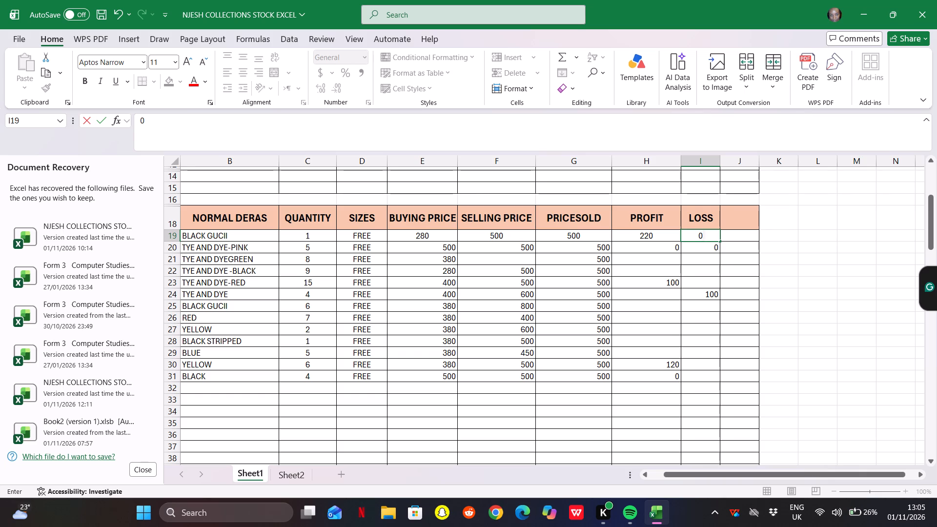
Enter PROFIT values: 100 for TYE AND DYE in row 24, and 120 for BLACK GUCII, RED and YELLOW in rows 25 to 27.
{"action": "left_click", "coordinate": [650, 292]}
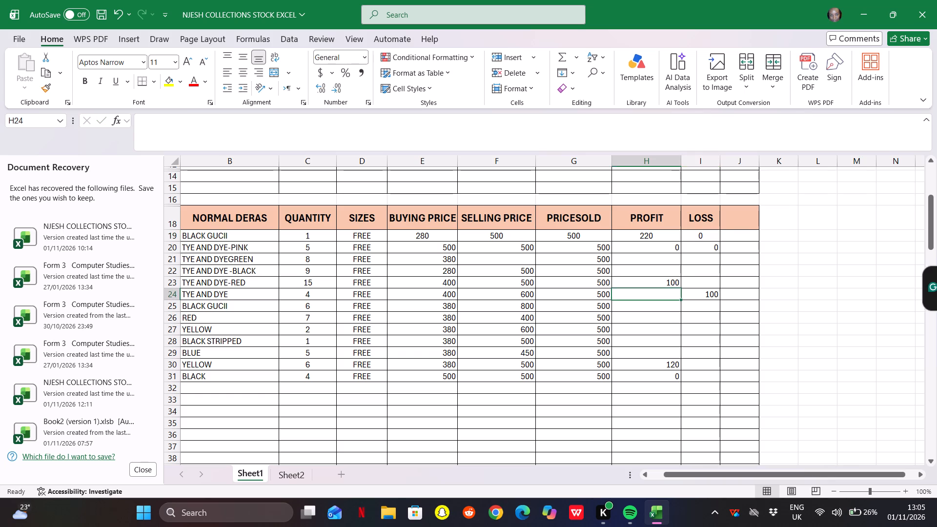
{"action": "key", "text": "1"}
{"action": "type", "text": "00"}
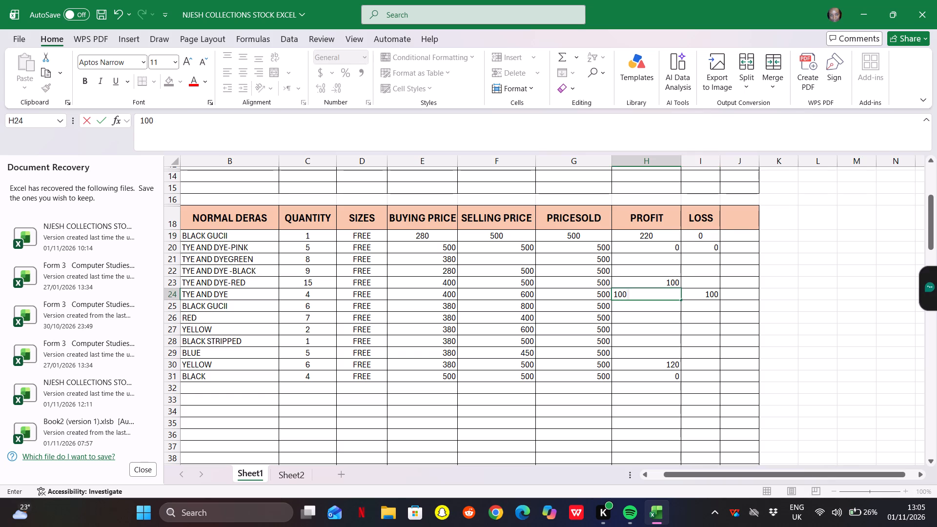
{"action": "left_click", "coordinate": [650, 310]}
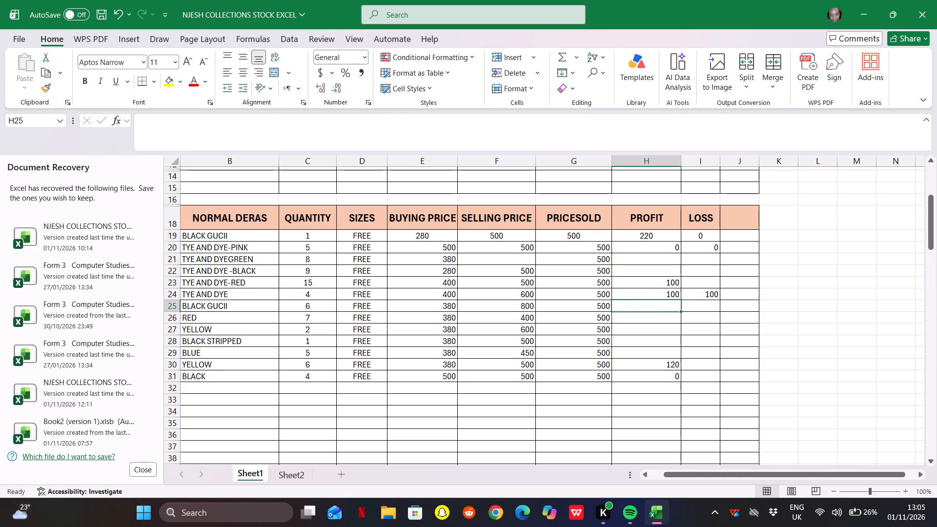
{"action": "type", "text": "12"}
{"action": "key", "text": "0"}
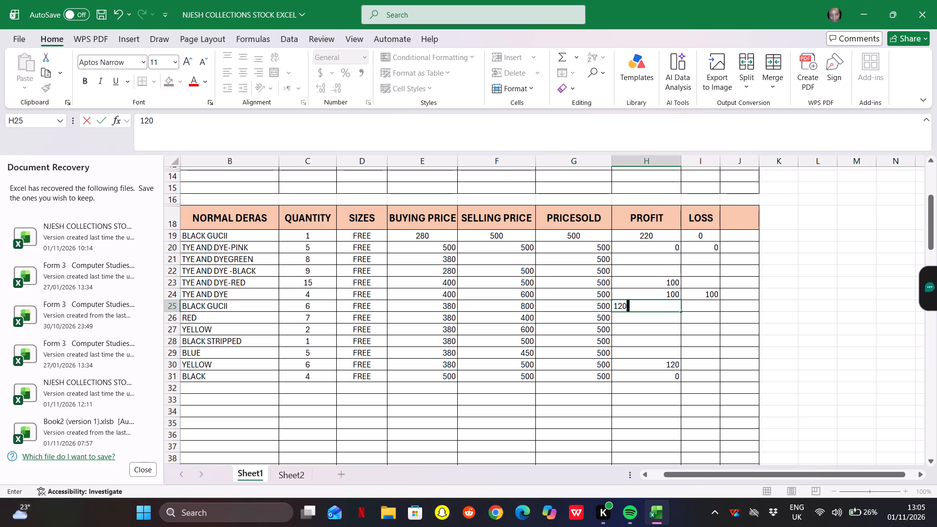
{"action": "left_click", "coordinate": [655, 320]}
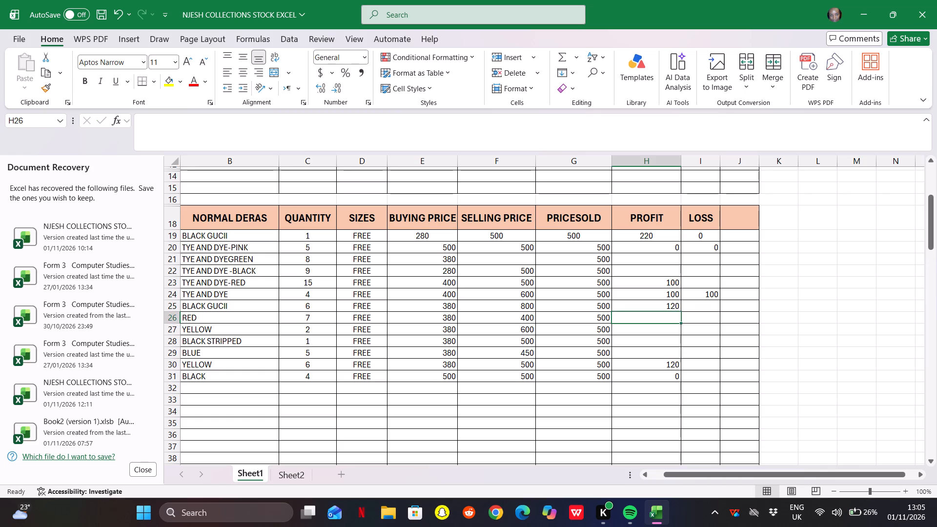
{"action": "type", "text": "12"}
{"action": "key", "text": "0"}
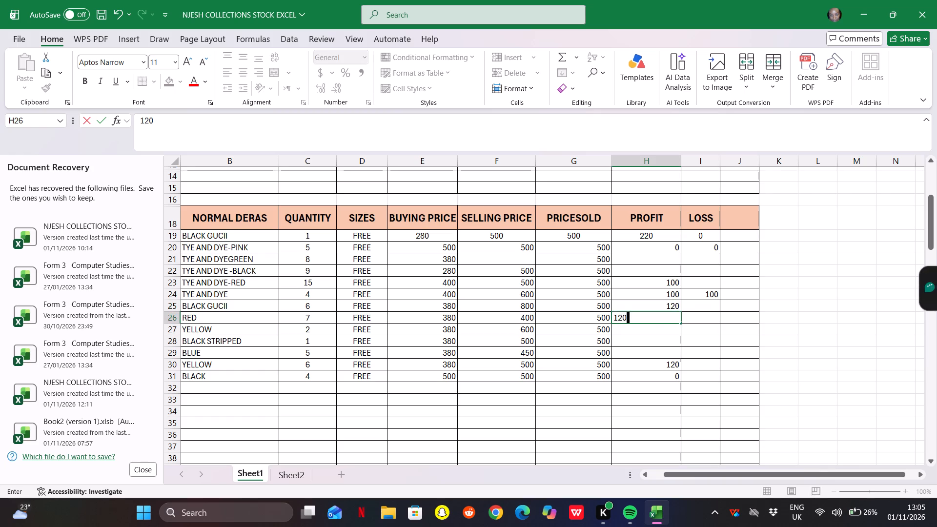
{"action": "key", "text": "Down"}
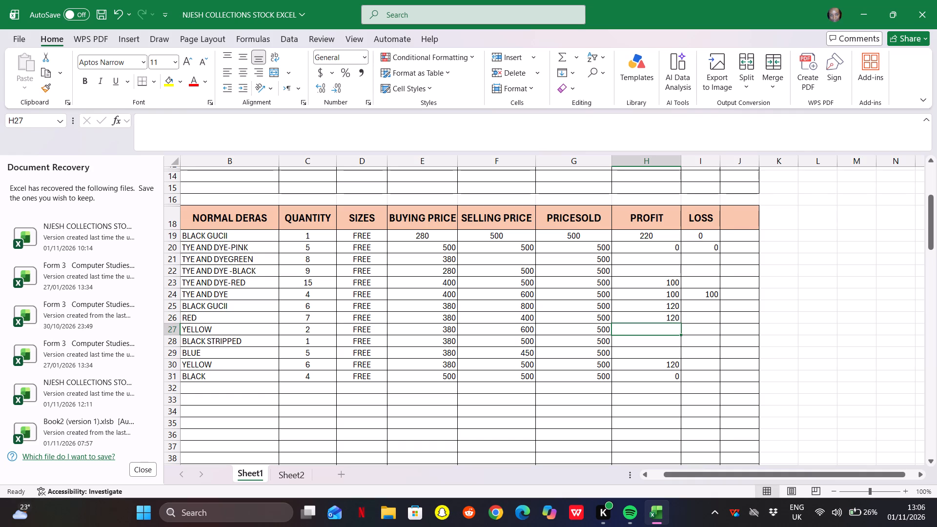
{"action": "type", "text": "12"}
{"action": "key", "text": "0"}
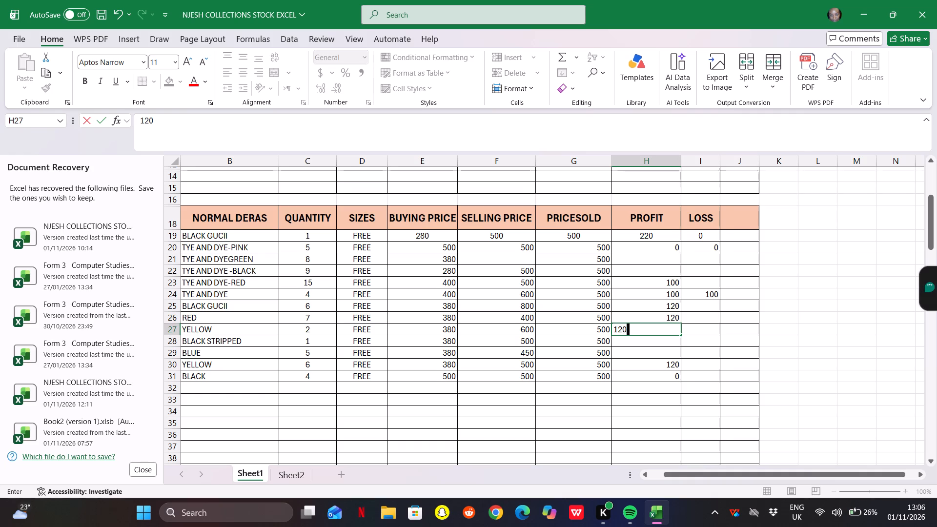
{"action": "left_click", "coordinate": [661, 343]}
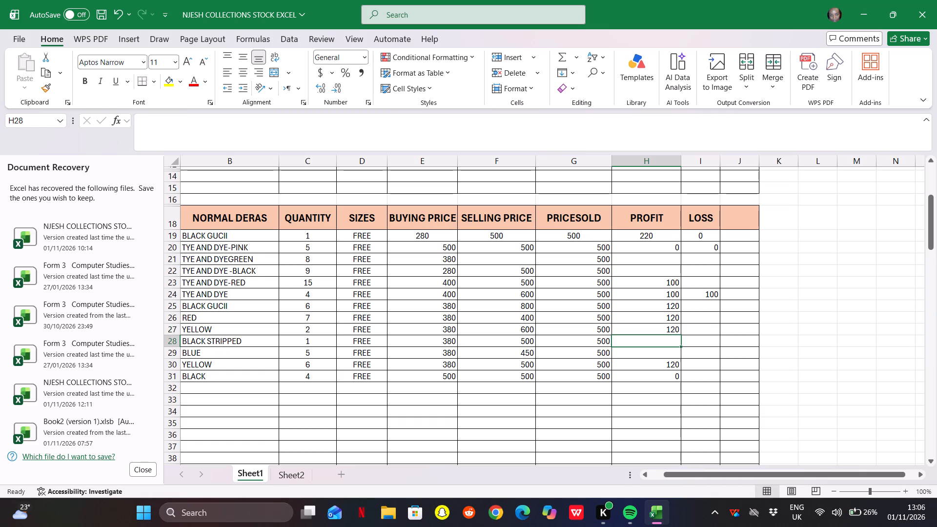
Fill the PROFIT value 120 from RED in row 26 down through BLACK in row 31.
{"action": "left_click", "coordinate": [671, 322]}
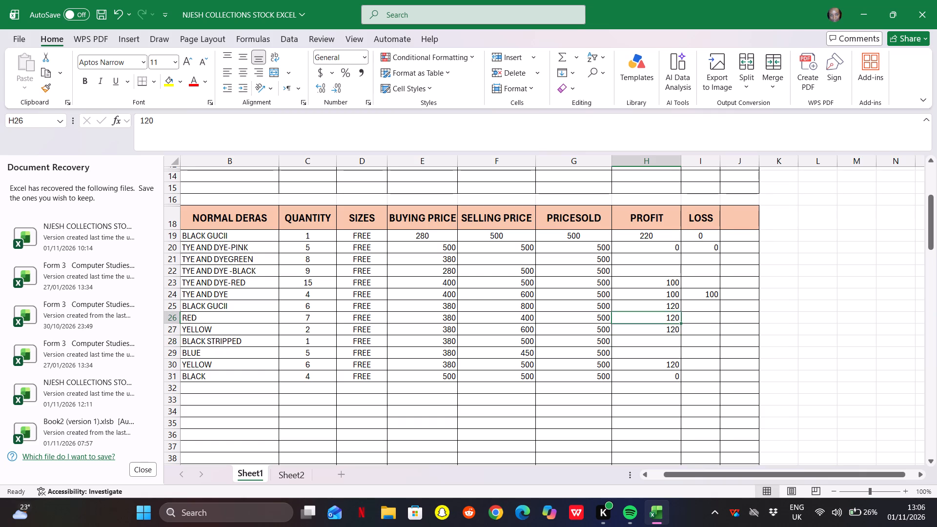
{"action": "left_click_drag", "start_coordinate": [681, 323], "coordinate": [676, 346]}
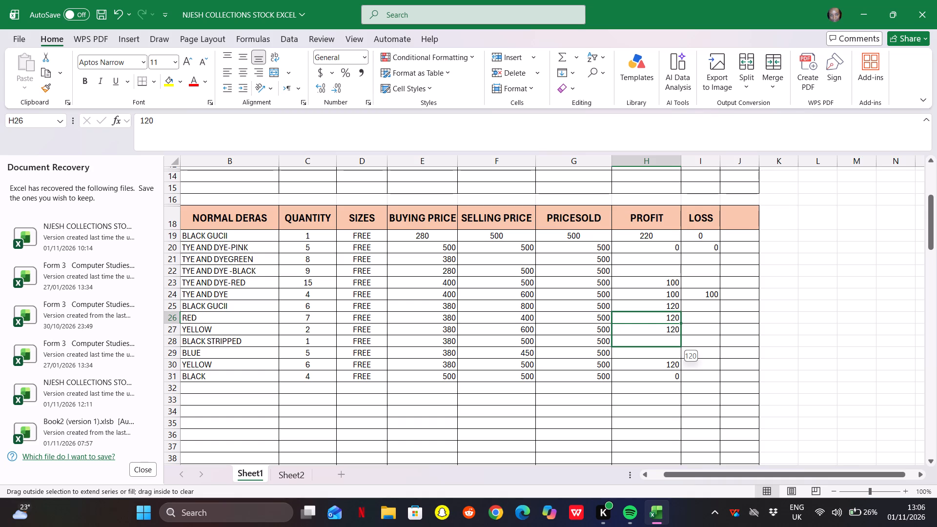
{"action": "left_click_drag", "start_coordinate": [676, 346], "coordinate": [676, 356]}
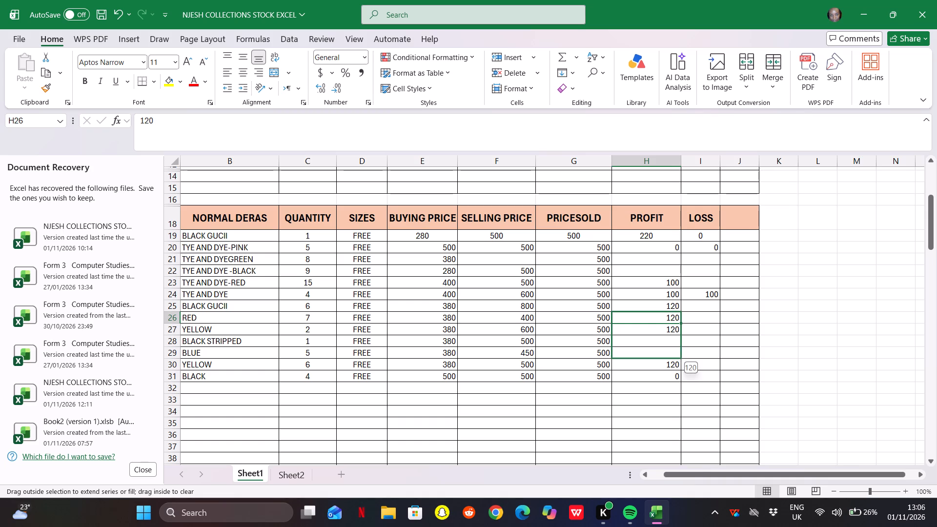
{"action": "left_click_drag", "start_coordinate": [676, 356], "coordinate": [676, 368]}
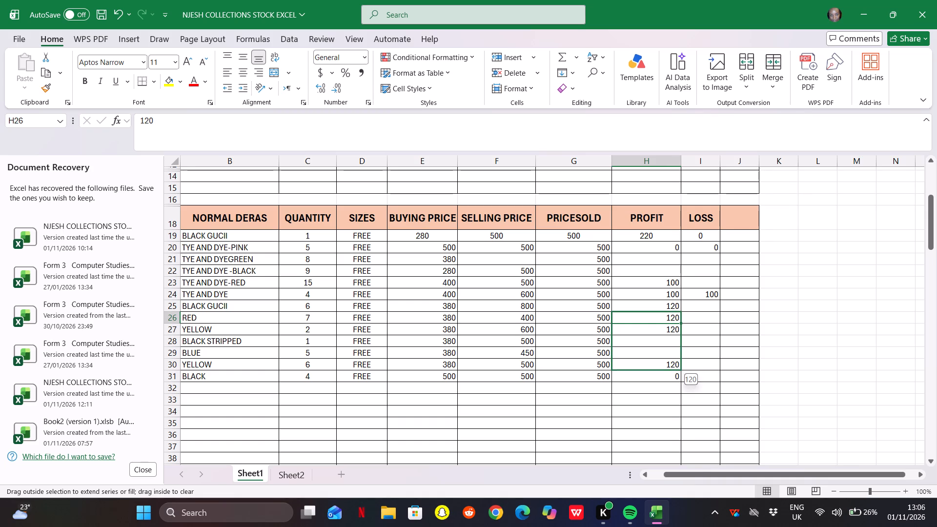
{"action": "left_click_drag", "start_coordinate": [676, 368], "coordinate": [678, 379]}
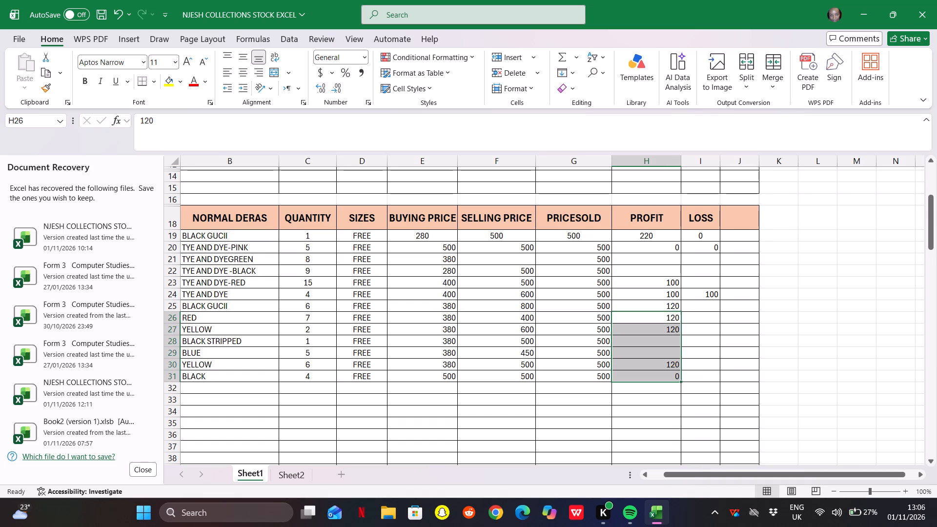
{"action": "left_click", "coordinate": [448, 381]}
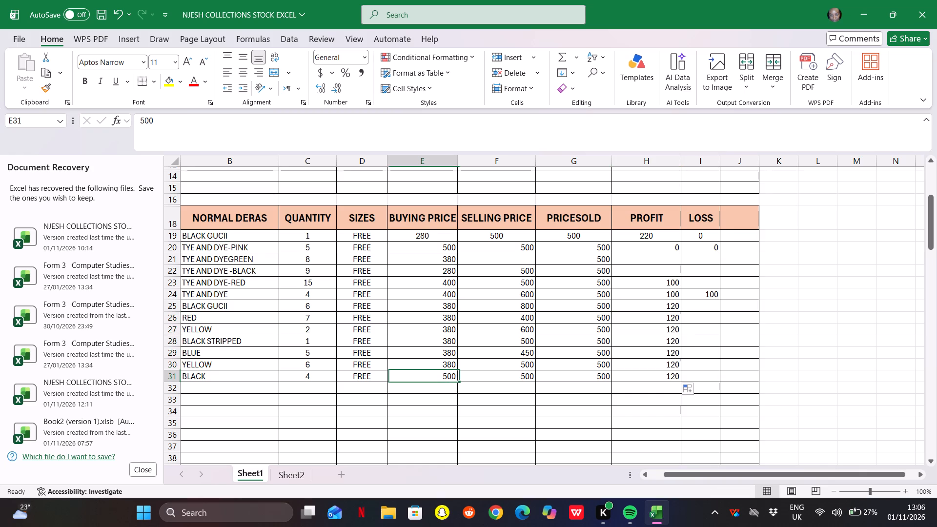
Enter PROFIT values: 120 for TYE AND DYEGREEN in row 21 and 220 for TYE AND DYE-BLACK in row 22.
{"action": "left_click", "coordinate": [647, 256]}
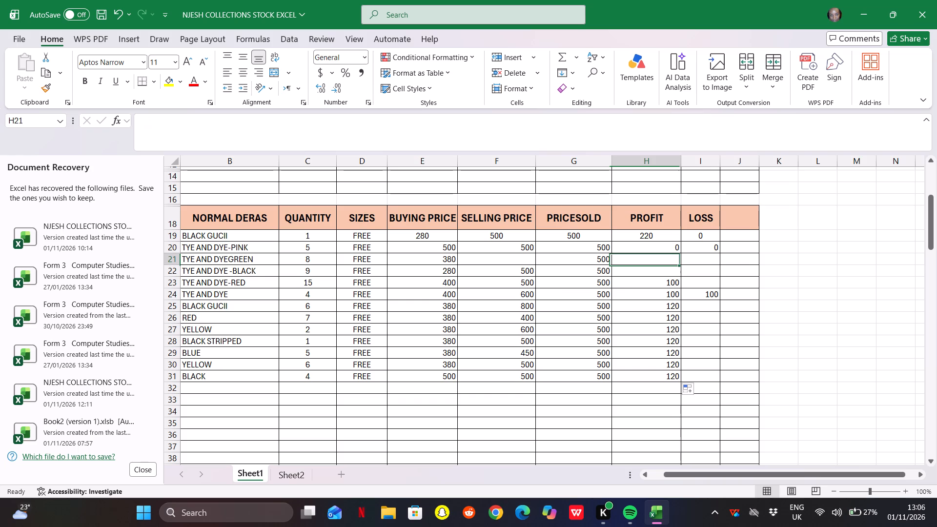
{"action": "type", "text": "12"}
{"action": "key", "text": "0"}
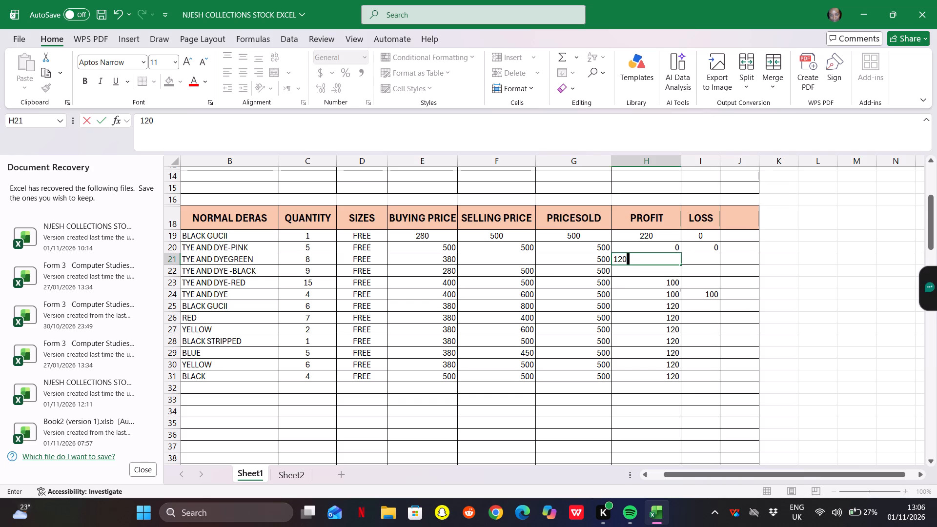
{"action": "left_click", "coordinate": [650, 270]}
{"action": "type", "text": "22"}
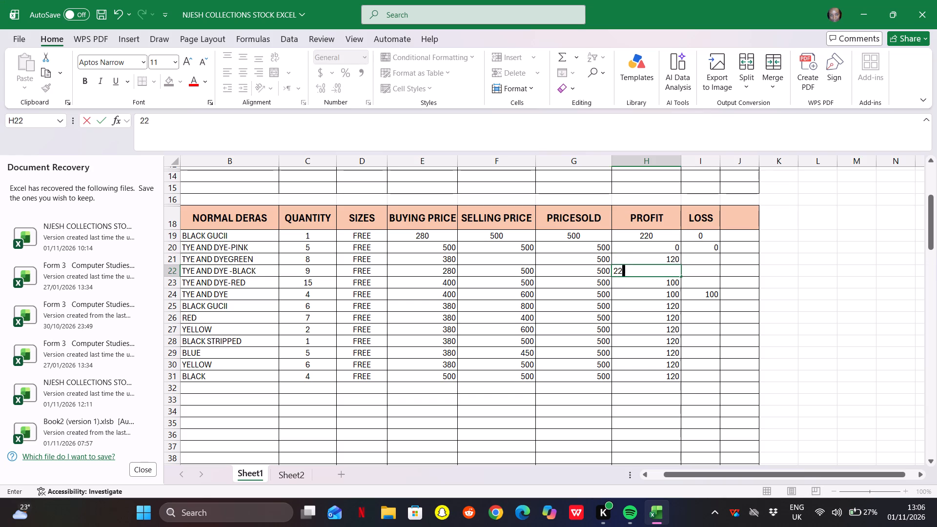
{"action": "key", "text": "0"}
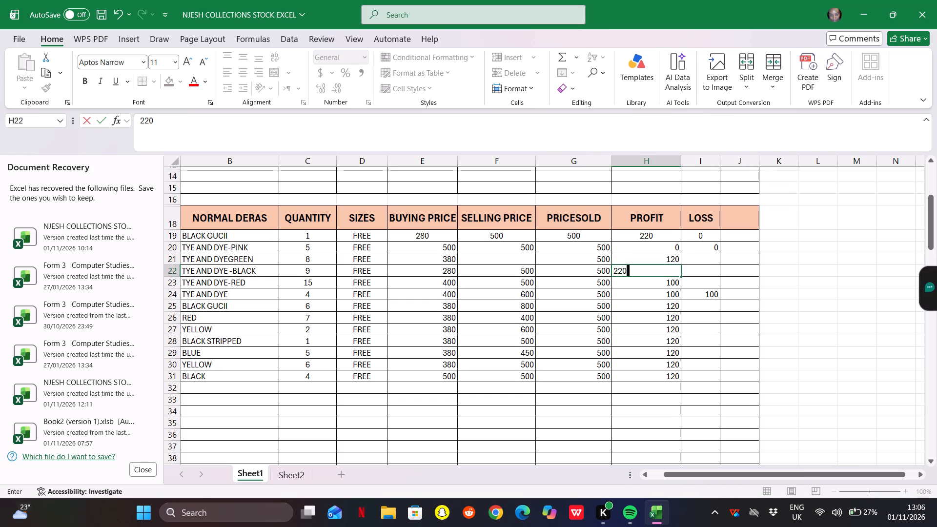
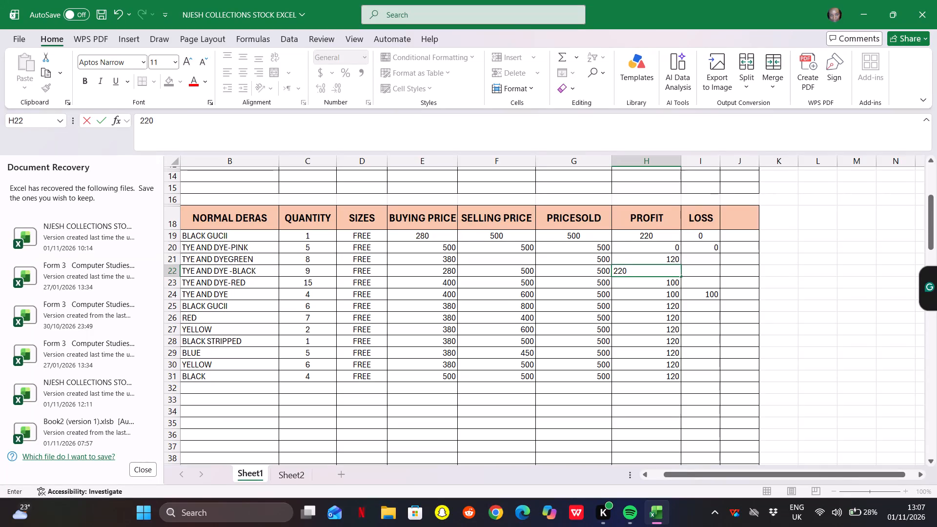
Fill the LOSS value 0 from TYE AND DYE-PINK in row 20 down through BLACK in row 31.
{"action": "left_click", "coordinate": [714, 258]}
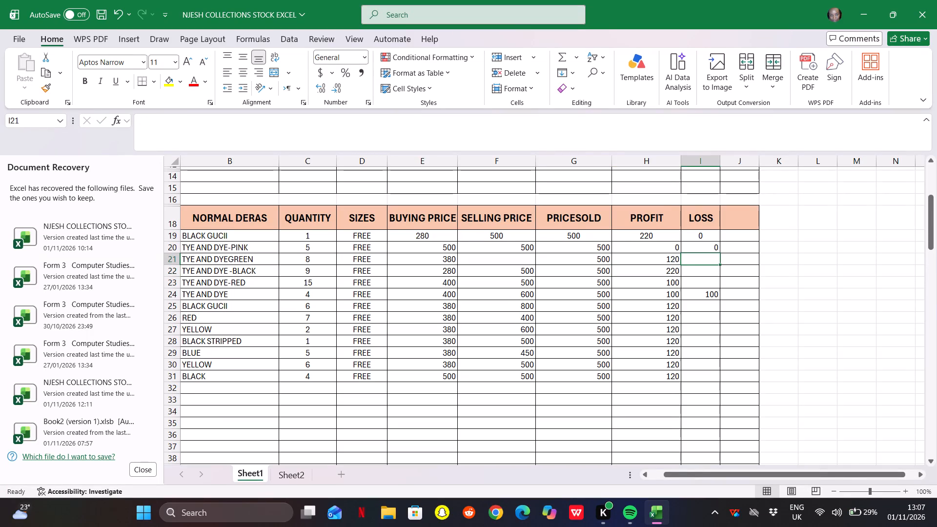
{"action": "left_click", "coordinate": [711, 243]}
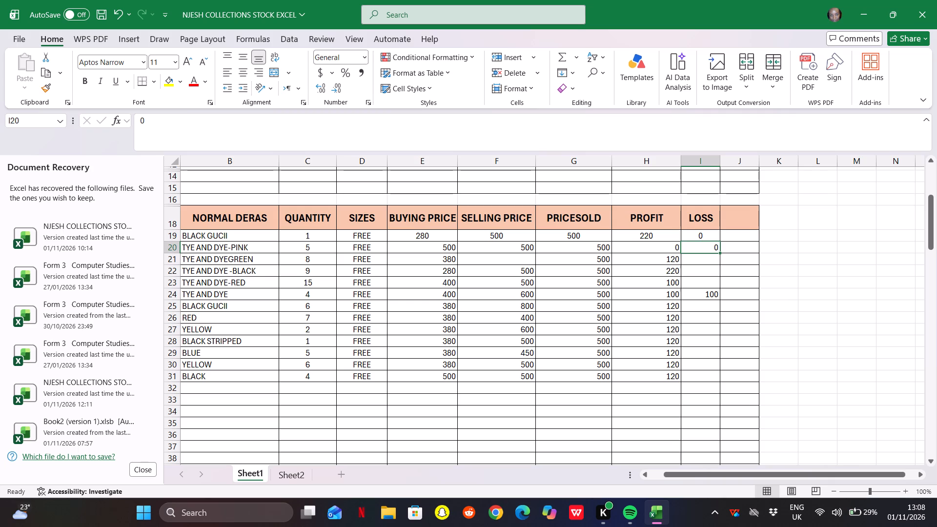
{"action": "left_click_drag", "start_coordinate": [718, 251], "coordinate": [733, 343]}
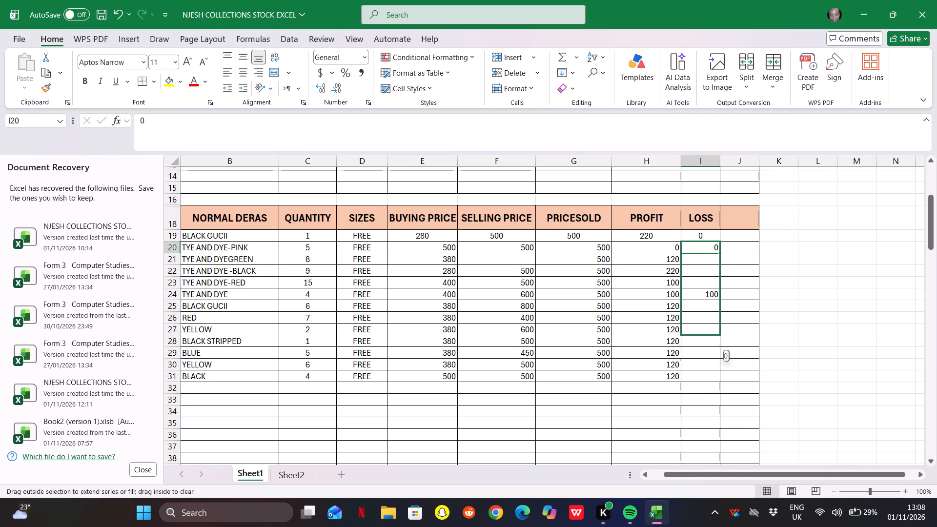
{"action": "left_click_drag", "start_coordinate": [733, 343], "coordinate": [726, 382]}
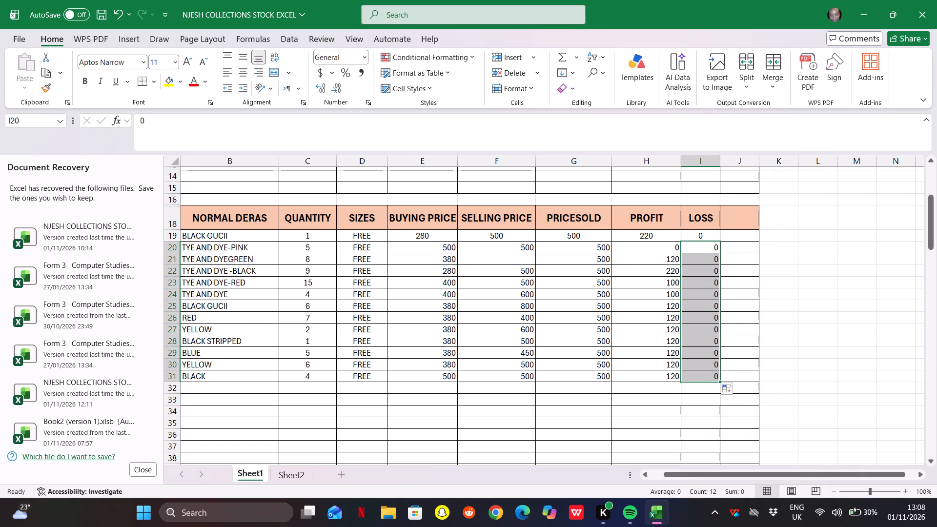
Set the LOSS for TYE AND DYE in row 24 to 100.
{"action": "left_click", "coordinate": [693, 294]}
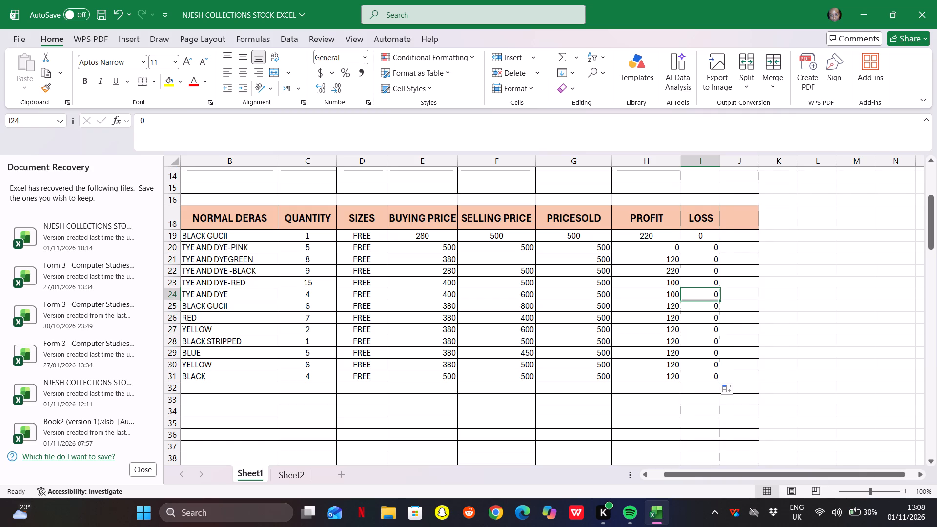
{"action": "key", "text": "1"}
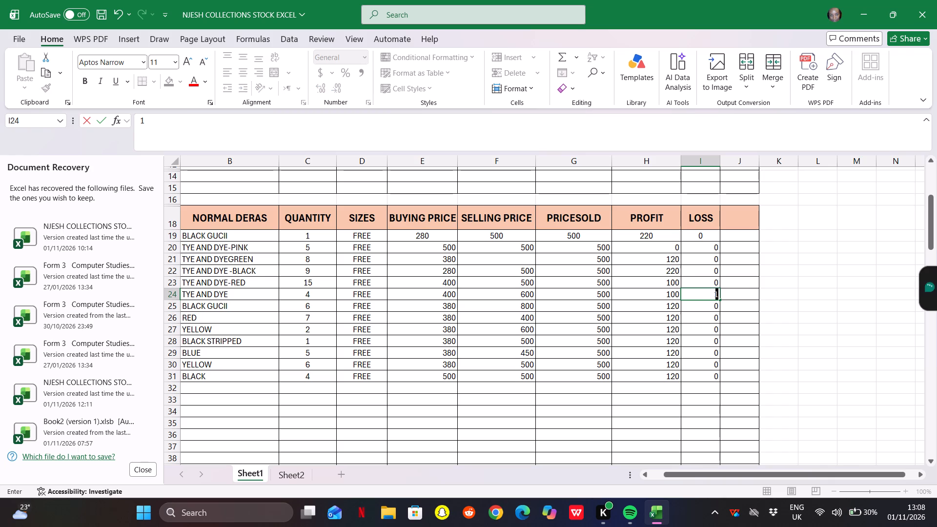
{"action": "type", "text": "00"}
{"action": "left_click_drag", "start_coordinate": [693, 294], "coordinate": [767, 357]}
{"action": "left_click_drag", "start_coordinate": [767, 357], "coordinate": [818, 340]}
{"action": "left_click", "coordinate": [818, 340]}
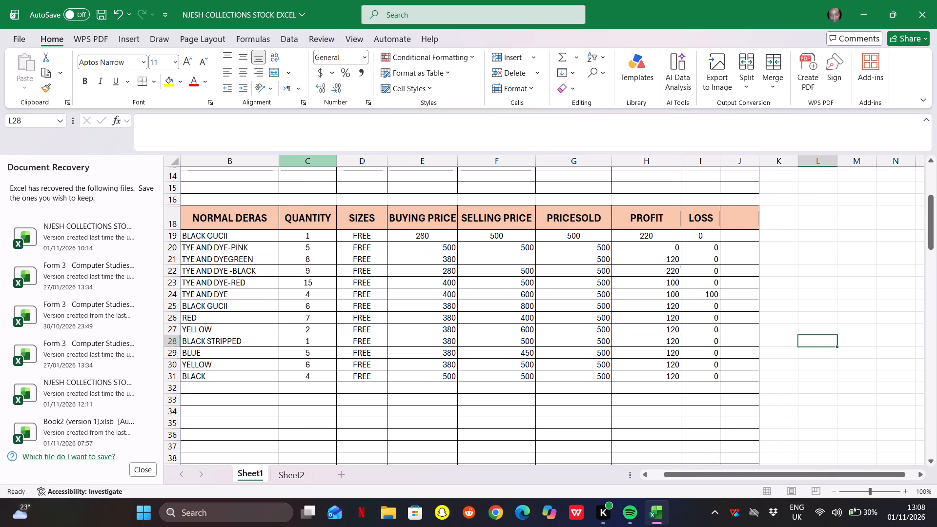
Centre the contents of the NORMAL DERAS table horizontally across columns C to K, from row 16 down to row 118.
{"action": "left_click_drag", "start_coordinate": [290, 198], "coordinate": [786, 444]}
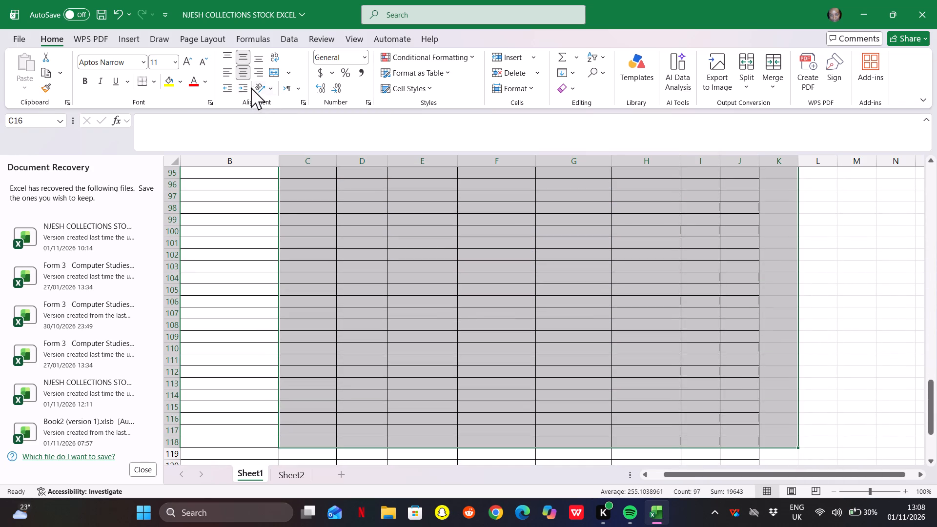
{"action": "left_click", "coordinate": [242, 73]}
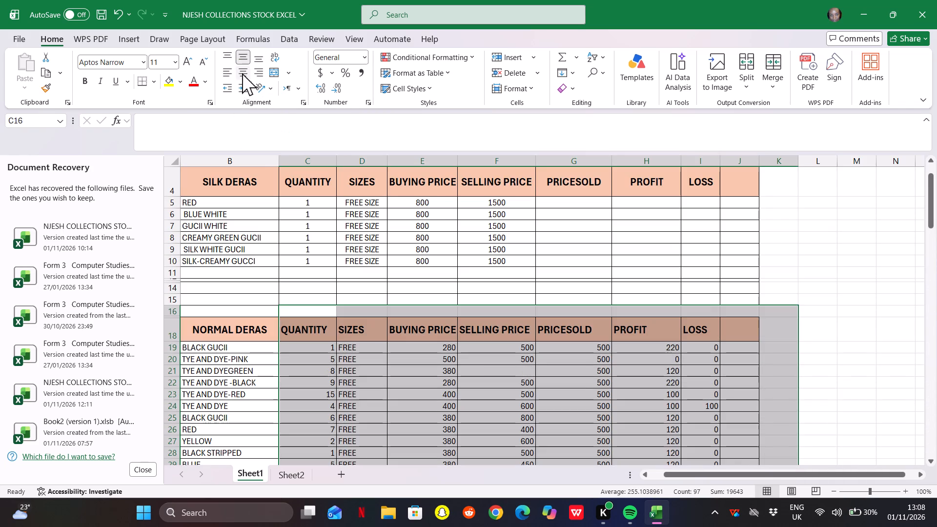
{"action": "left_click", "coordinate": [242, 73]}
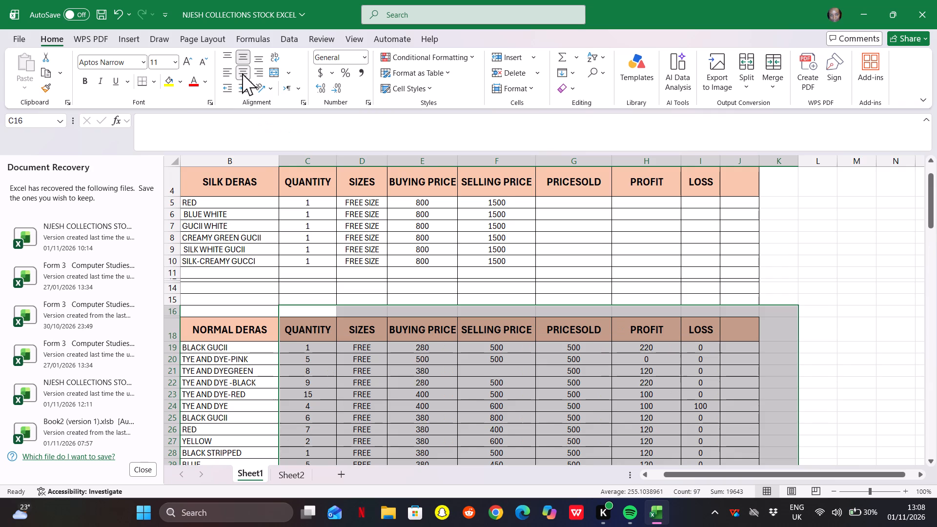
{"action": "left_click", "coordinate": [832, 269]}
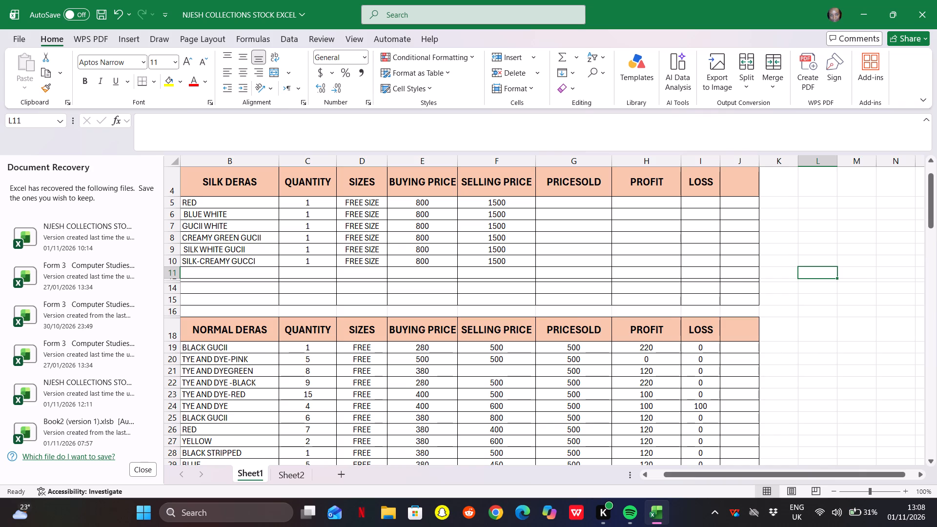
Save the NJESH COLLECTIONS STOCK EXCEL workbook.
{"action": "key", "text": "ctrl+s"}
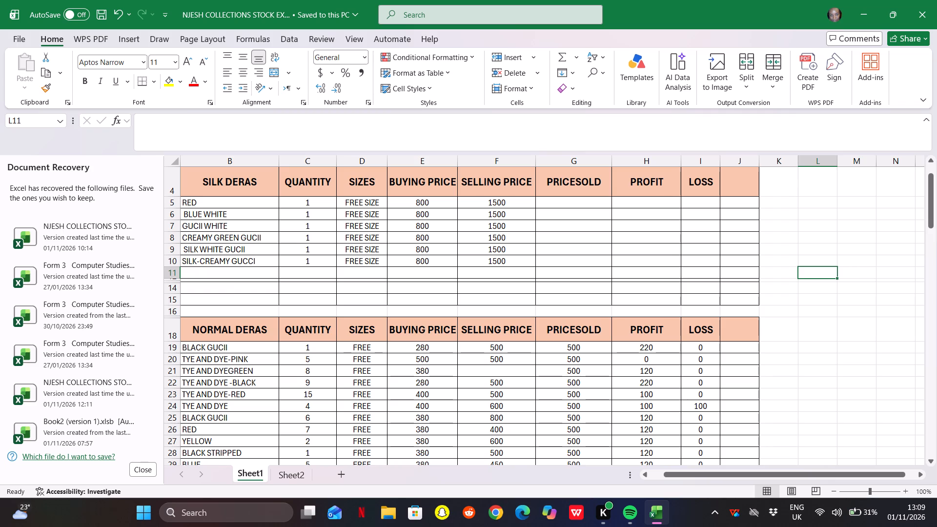
{"action": "left_click", "coordinate": [932, 434]}
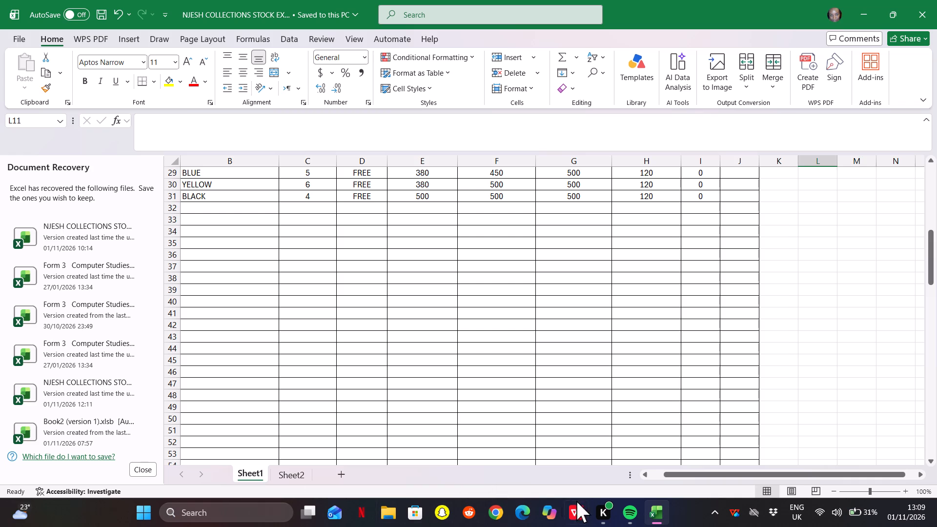
Open the Loggy3 app from the recent Windows searches.
{"action": "left_click", "coordinate": [255, 513]}
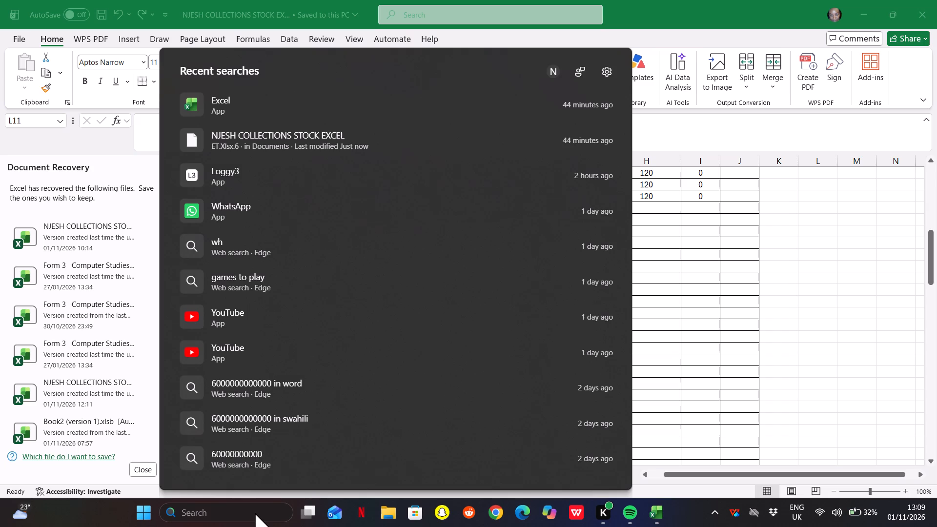
{"action": "left_click", "coordinate": [282, 162]}
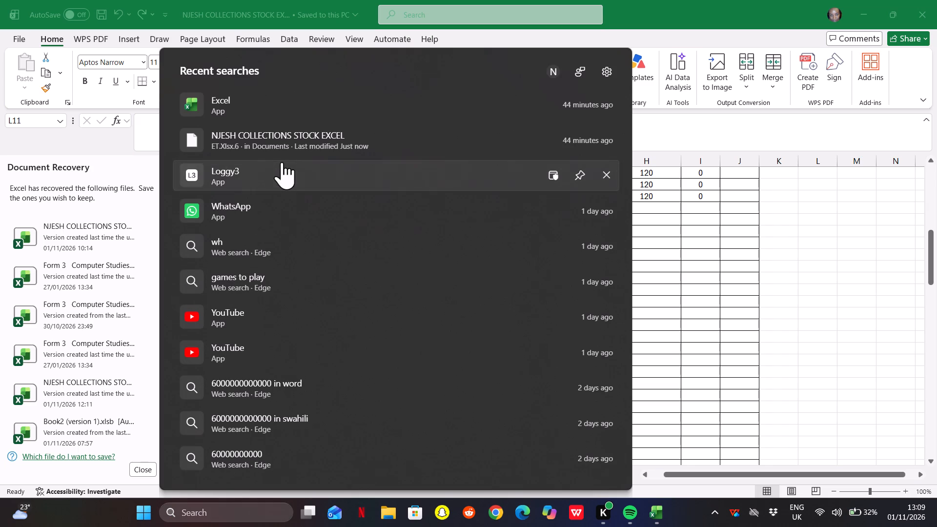